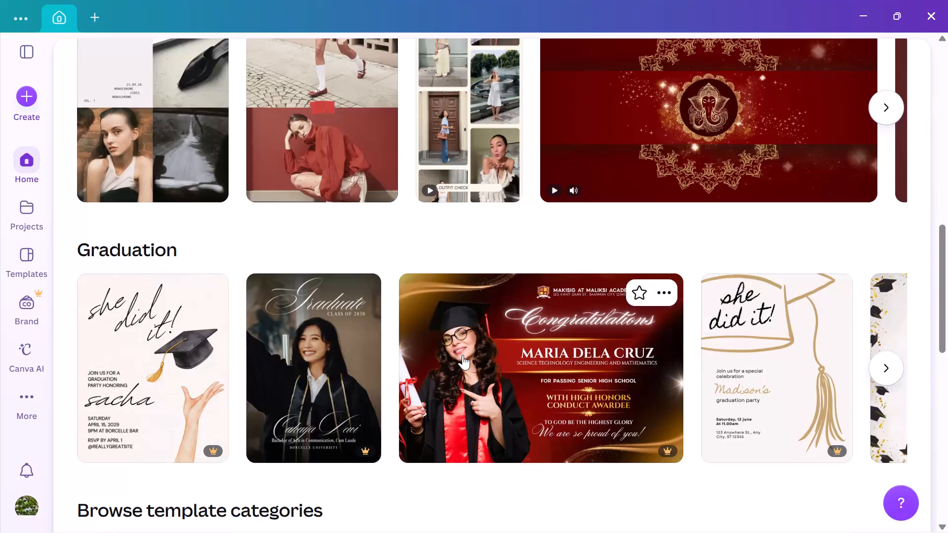
# Browse the home page's recent designs, suggested and graduation templates, and popular design formats.
pyautogui.scroll(6, 463, 355)
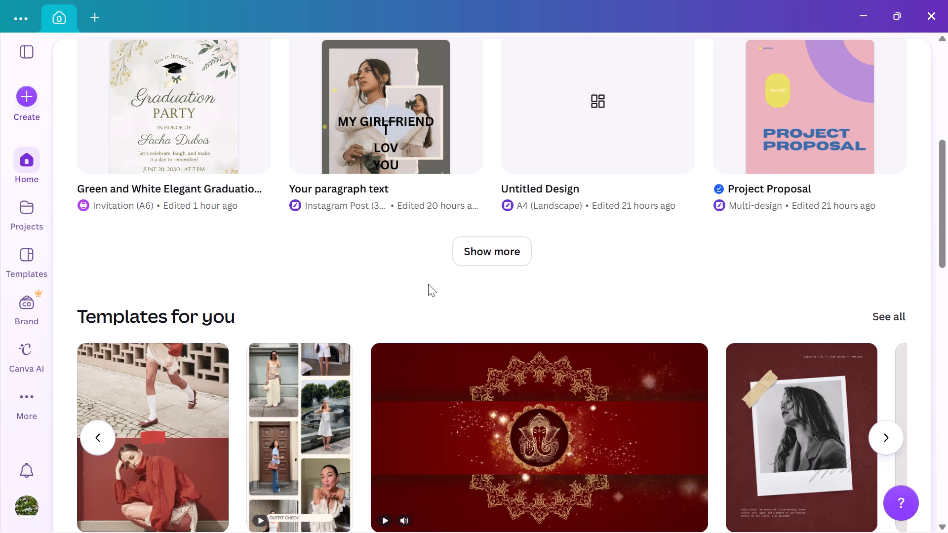
pyautogui.scroll(-3, 428, 284)
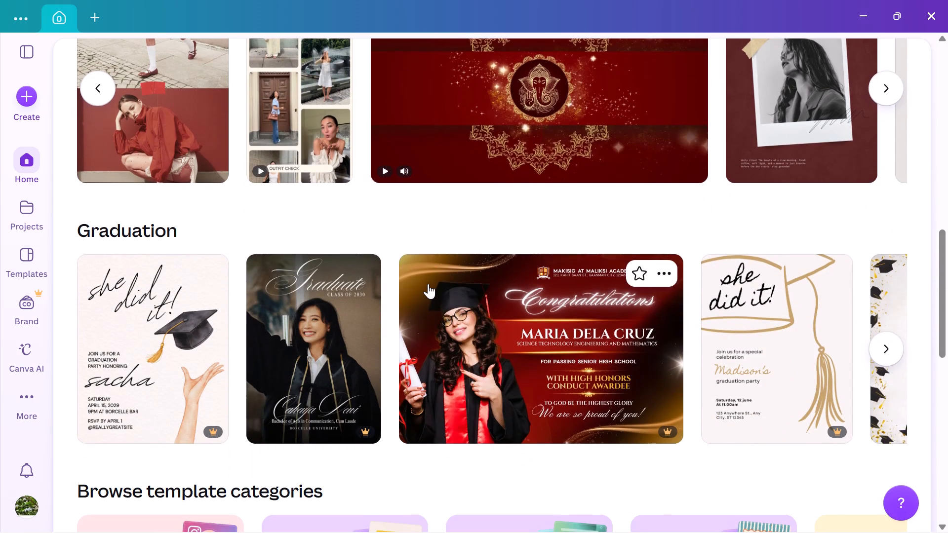
pyautogui.scroll(-7, 428, 284)
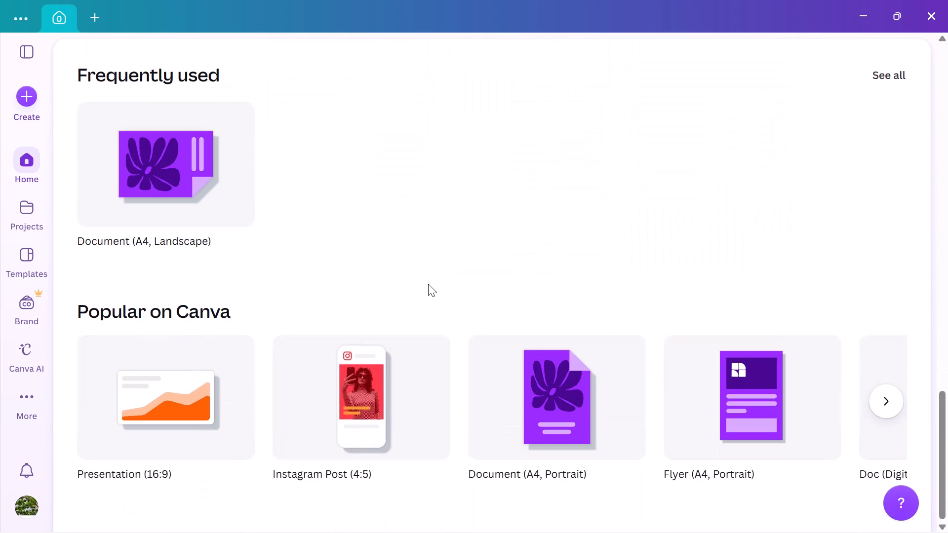
pyautogui.scroll(4, 428, 284)
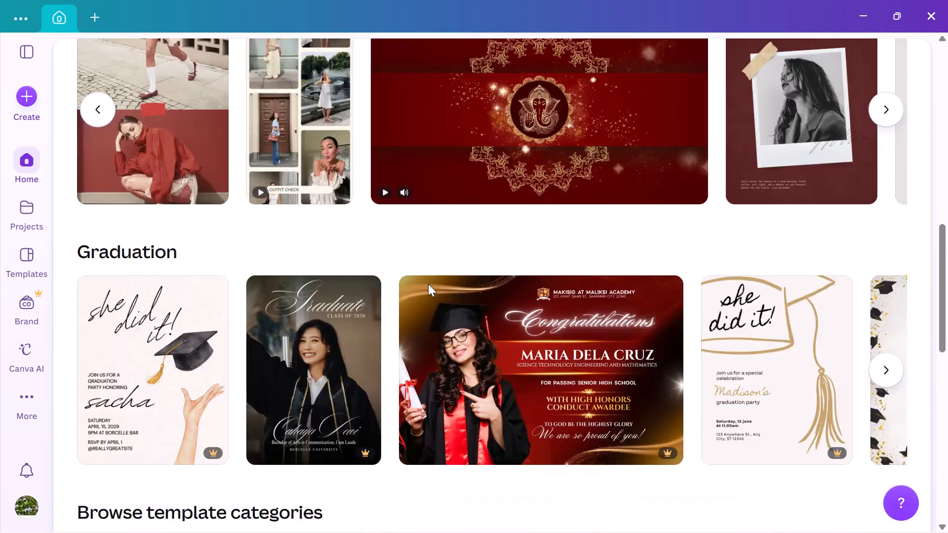
pyautogui.scroll(4, 428, 284)
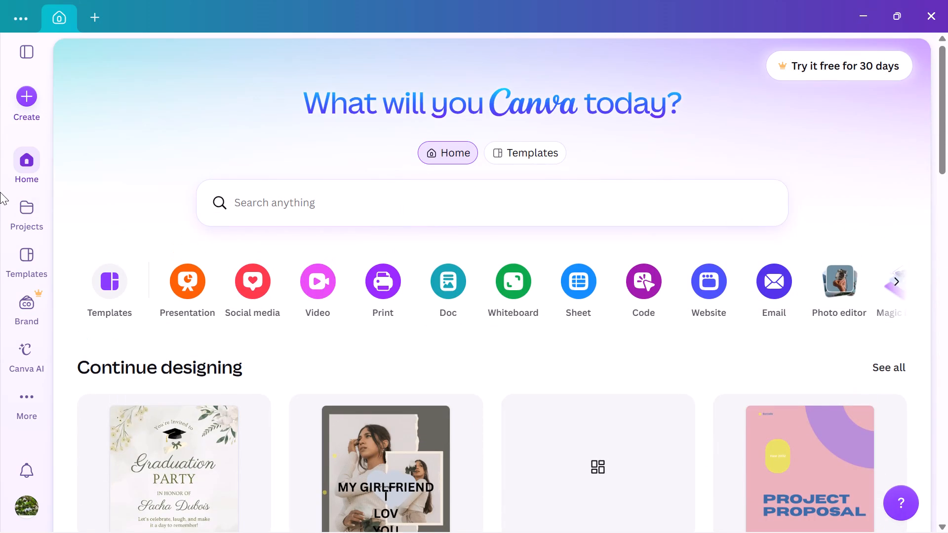
# Start creating a new design and activate the search for a design type.
pyautogui.click(25, 101)
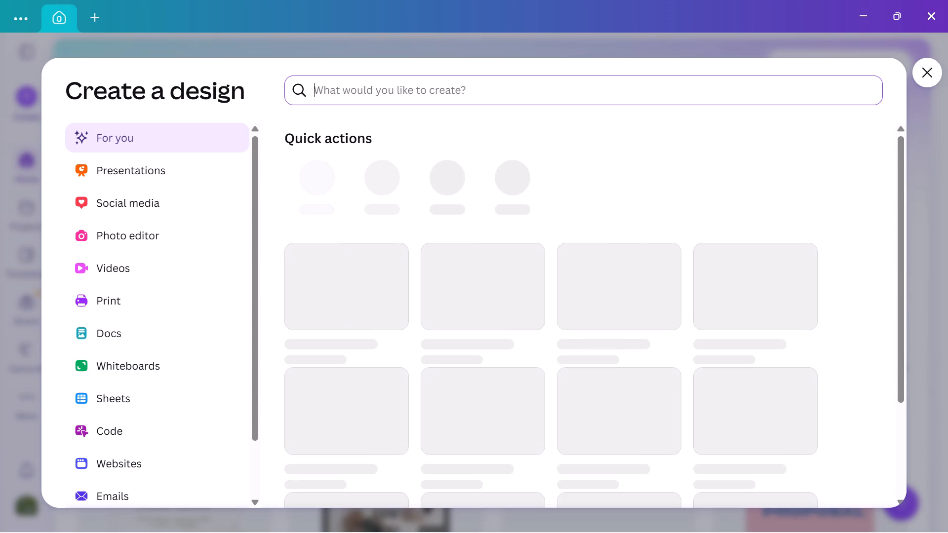
pyautogui.click(327, 89)
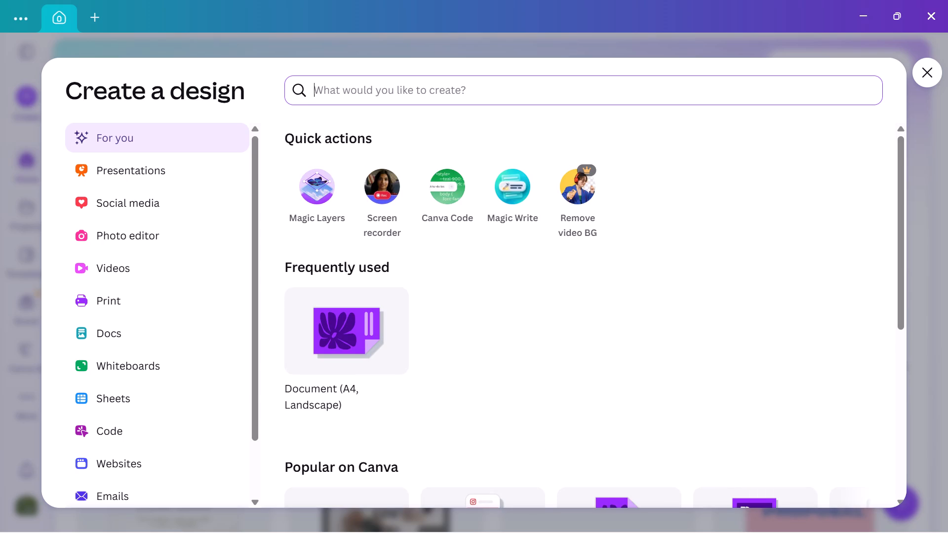
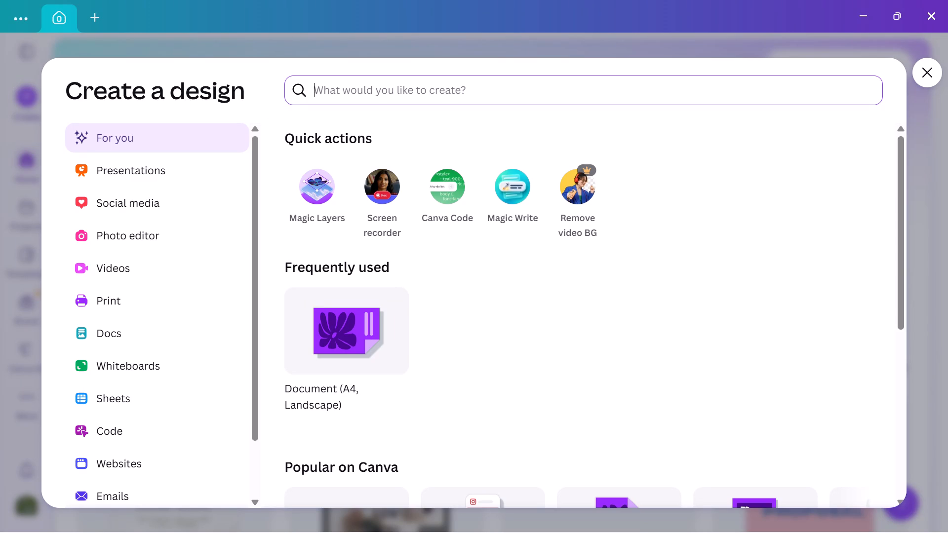
# Search the design types for "flyer" and create a blank Flyer (A4, Landscape) design.
pyautogui.click(311, 93)
pyautogui.write('fl')
pyautogui.press('y')
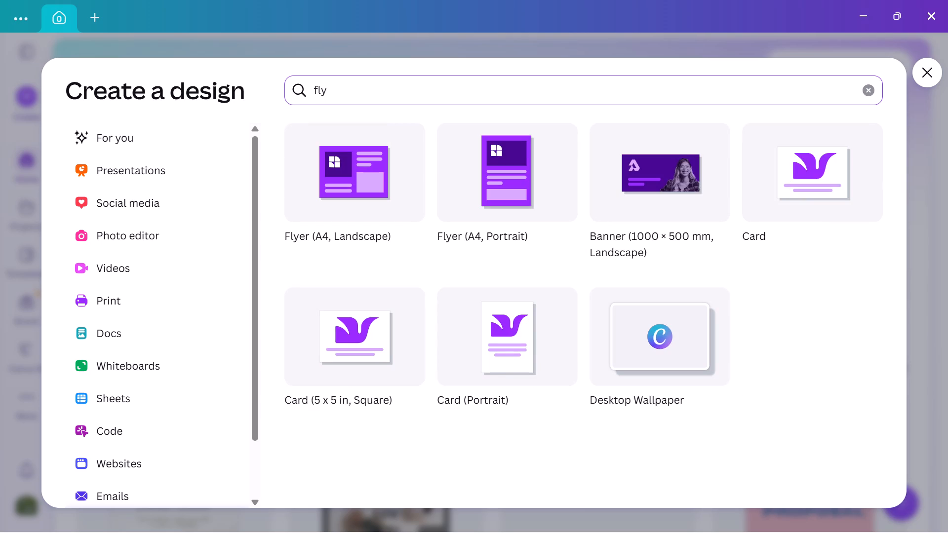
pyautogui.write('er')
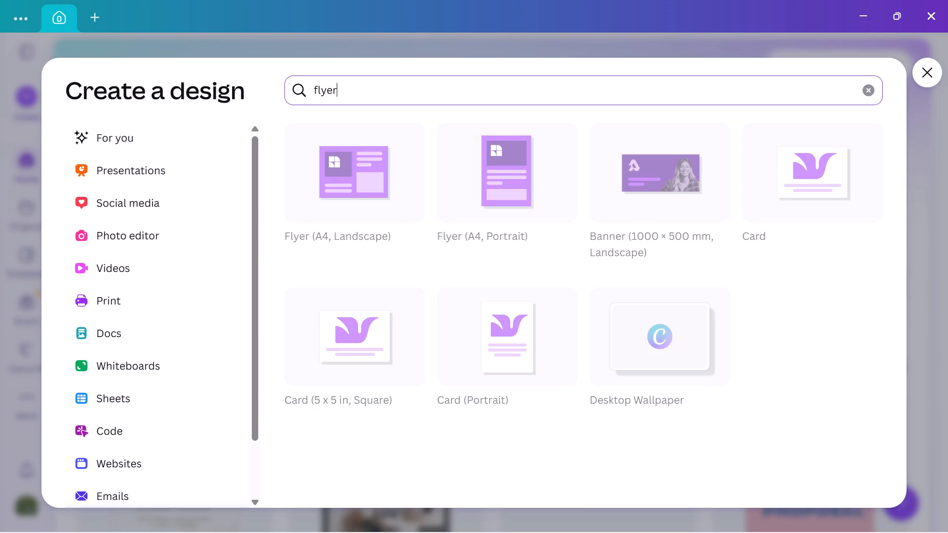
pyautogui.press('Return')
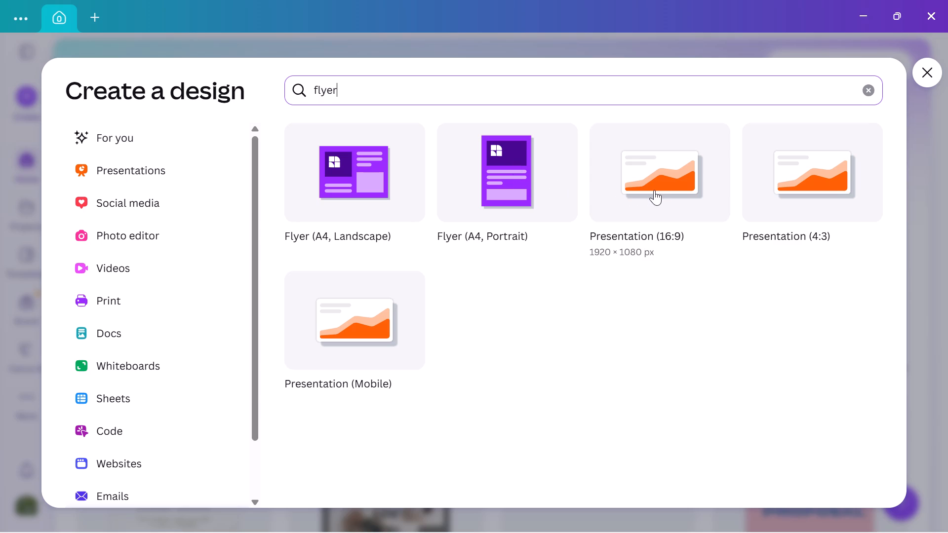
pyautogui.doubleClick(387, 192)
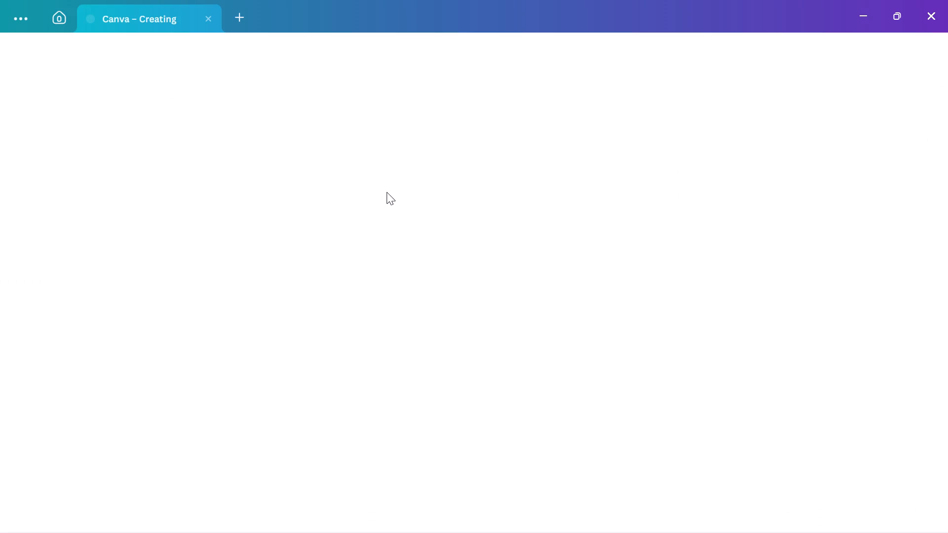
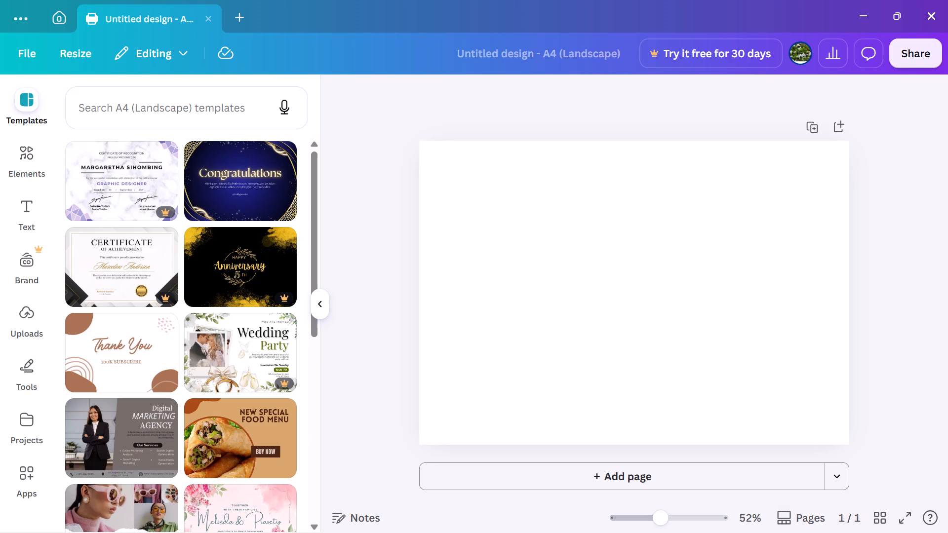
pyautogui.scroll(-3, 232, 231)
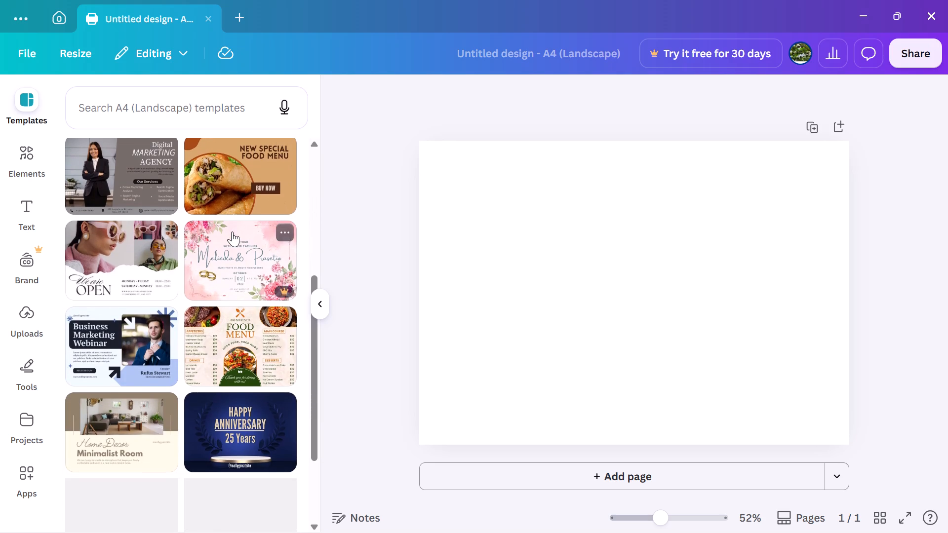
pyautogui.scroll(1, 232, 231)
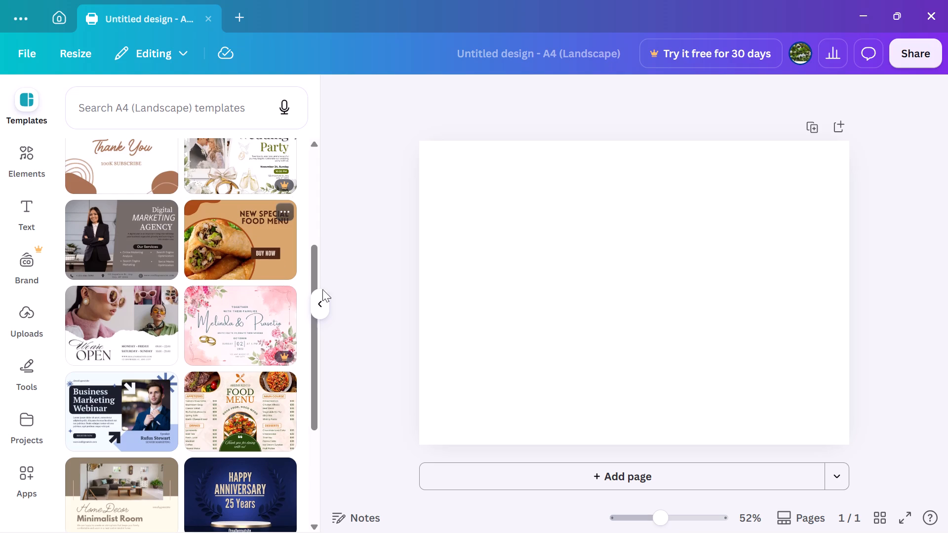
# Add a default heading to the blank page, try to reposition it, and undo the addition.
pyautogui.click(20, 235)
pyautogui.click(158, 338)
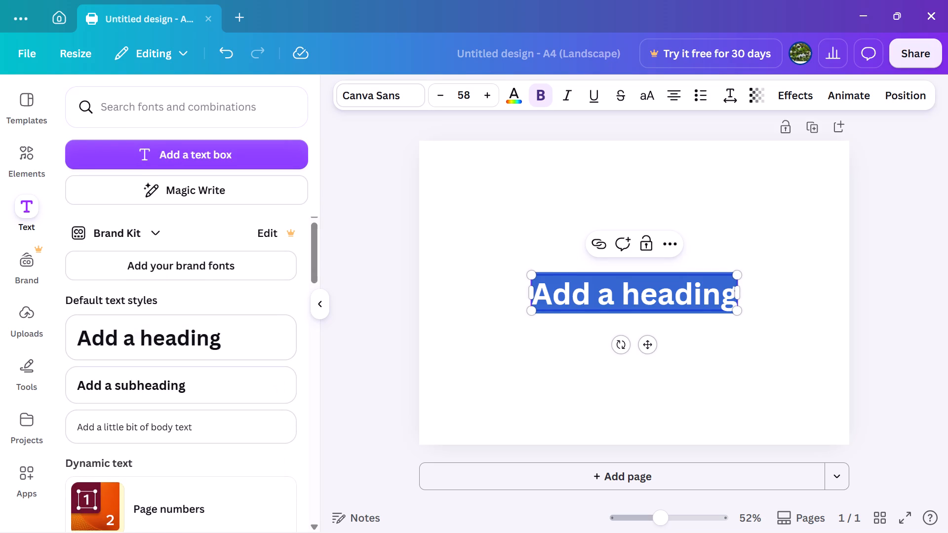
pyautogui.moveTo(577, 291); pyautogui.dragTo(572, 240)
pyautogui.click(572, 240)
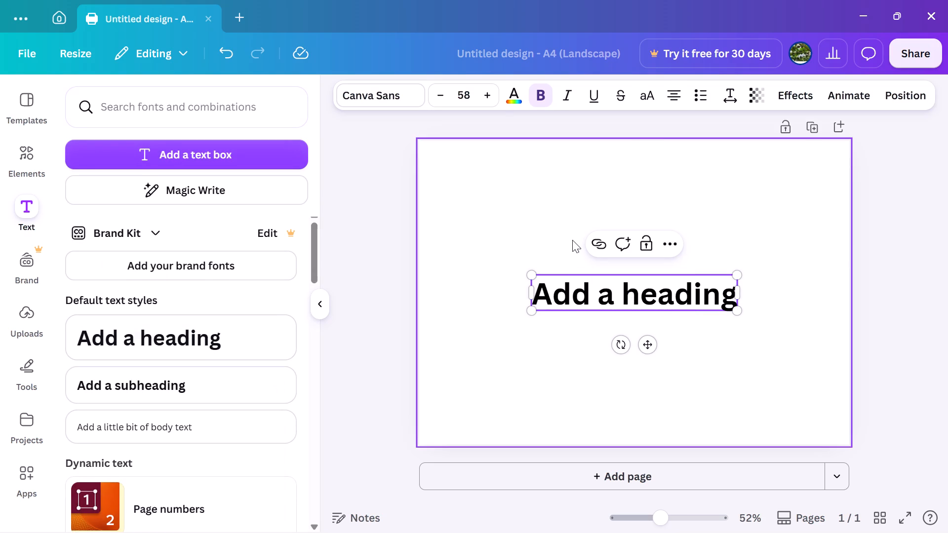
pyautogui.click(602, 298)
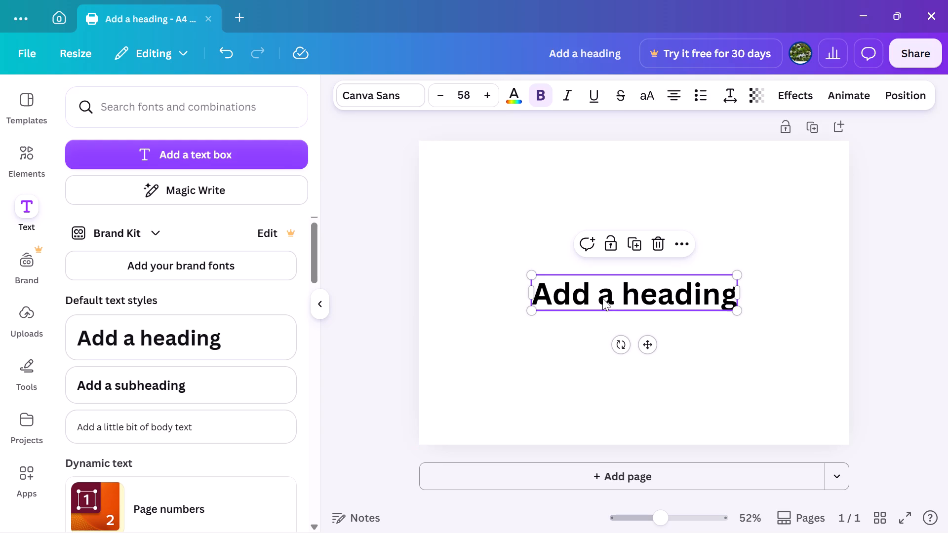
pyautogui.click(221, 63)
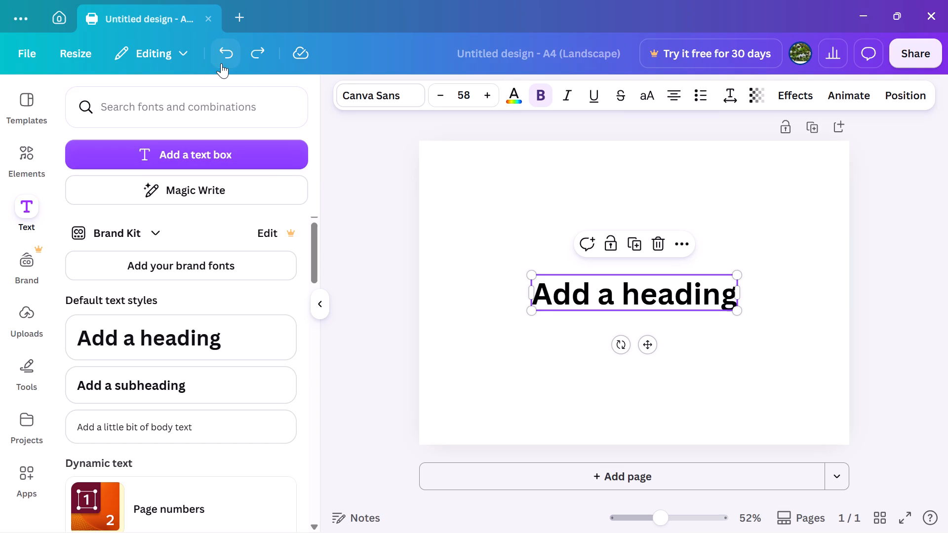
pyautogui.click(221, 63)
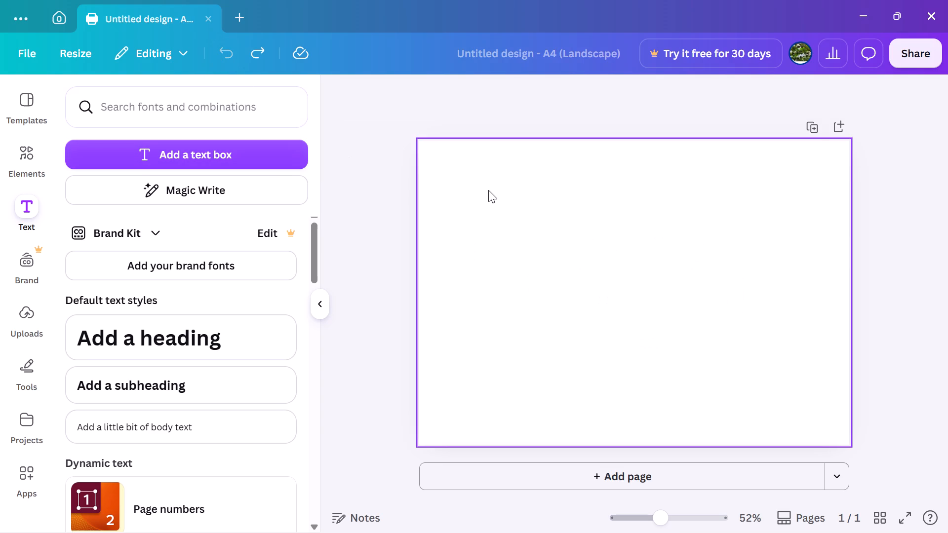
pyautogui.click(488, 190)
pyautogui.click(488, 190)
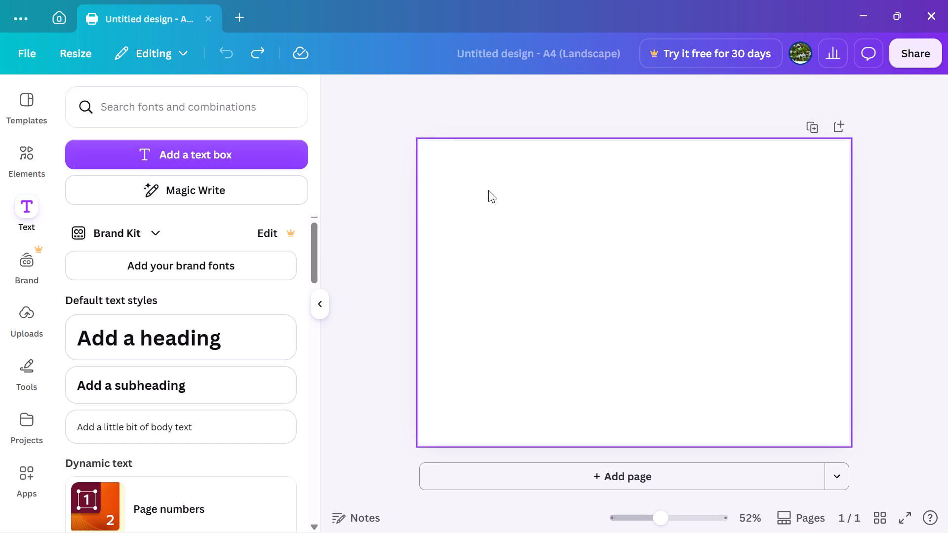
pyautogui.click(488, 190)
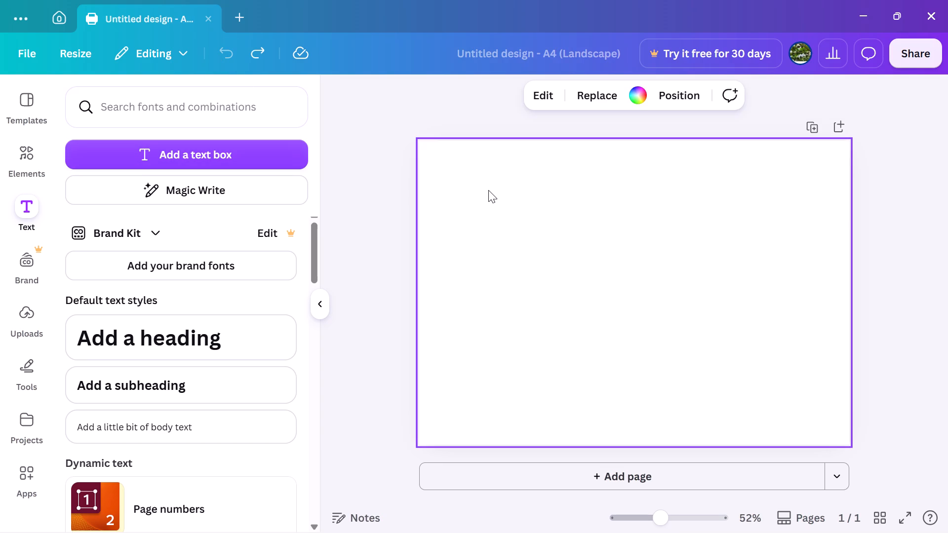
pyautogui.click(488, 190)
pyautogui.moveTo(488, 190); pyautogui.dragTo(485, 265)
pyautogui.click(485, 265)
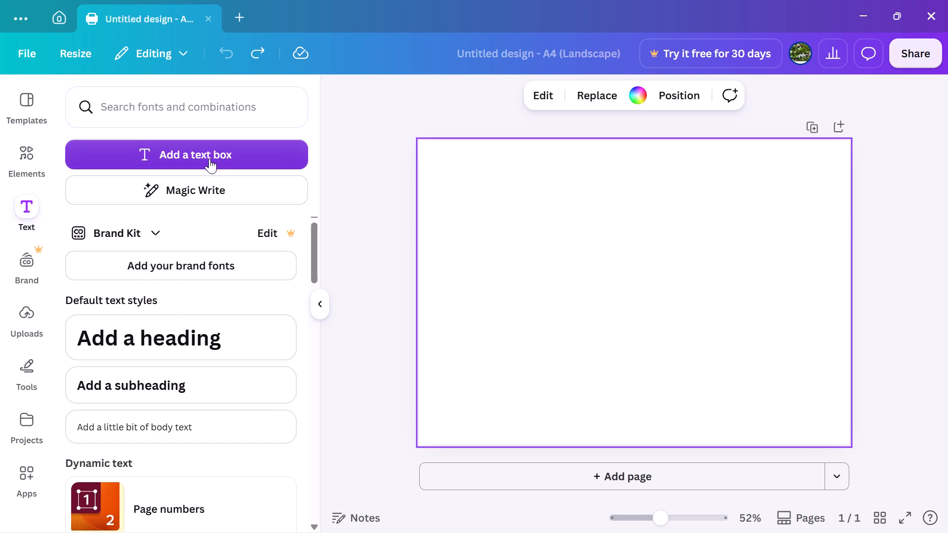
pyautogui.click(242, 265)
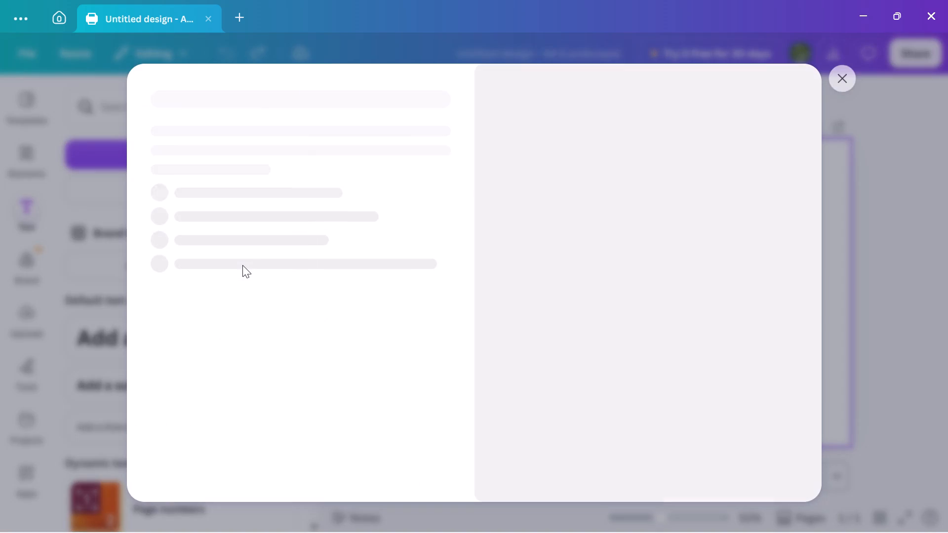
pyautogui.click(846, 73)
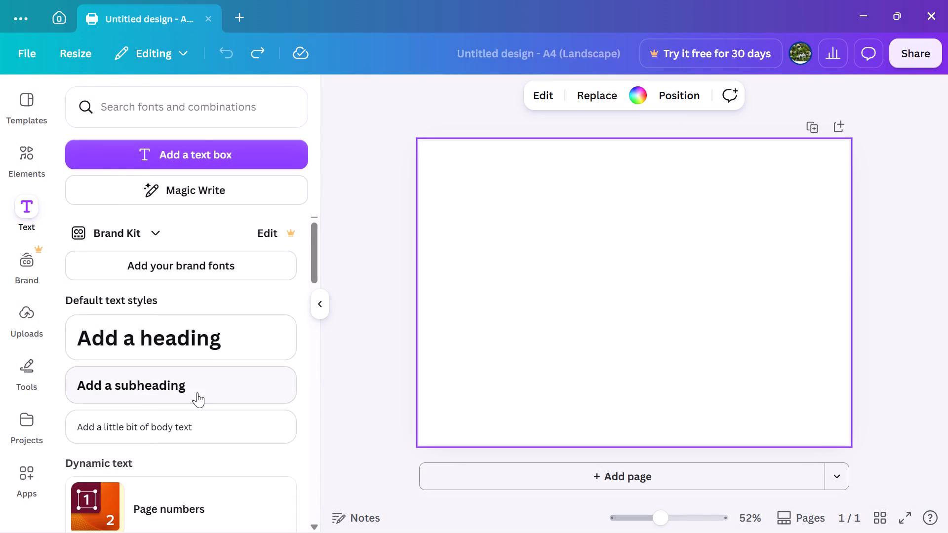
# Add a default-style heading to the page and clear all of its placeholder text.
pyautogui.click(217, 336)
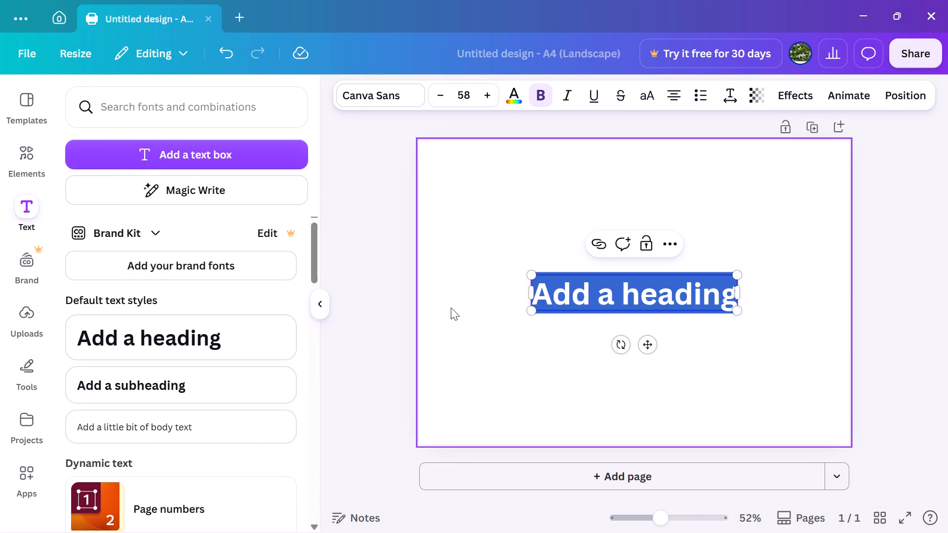
pyautogui.click(566, 300)
pyautogui.press('b')
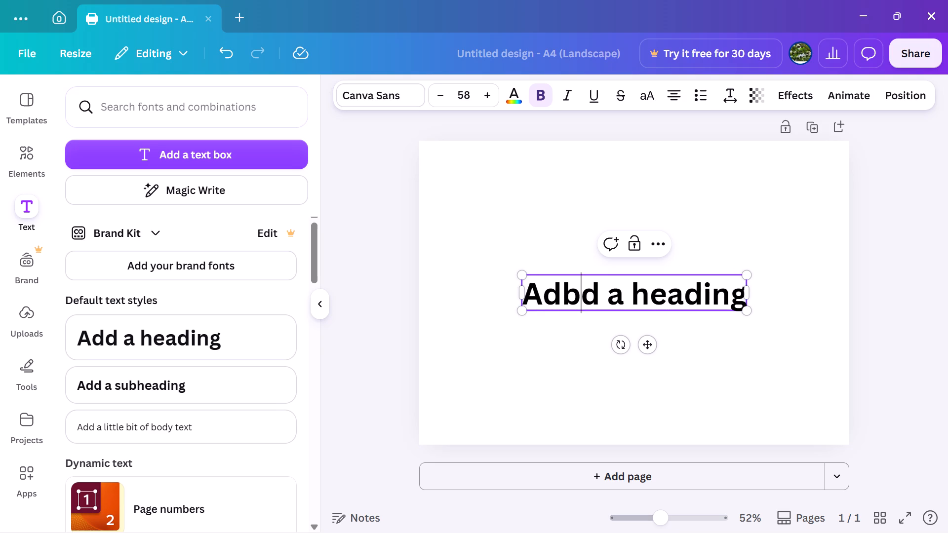
pyautogui.press('BackSpace')
pyautogui.press('BackSpace')
pyautogui.press('BackSpace')
pyautogui.press('BackSpace')
pyautogui.press('BackSpace')
pyautogui.press('BackSpace')
pyautogui.press('BackSpace')
pyautogui.press('BackSpace')
pyautogui.press('BackSpace')
pyautogui.press('BackSpace')
pyautogui.press('BackSpace')
pyautogui.press('BackSpace')
pyautogui.press('BackSpace')
pyautogui.press('BackSpace')
pyautogui.press('BackSpace')
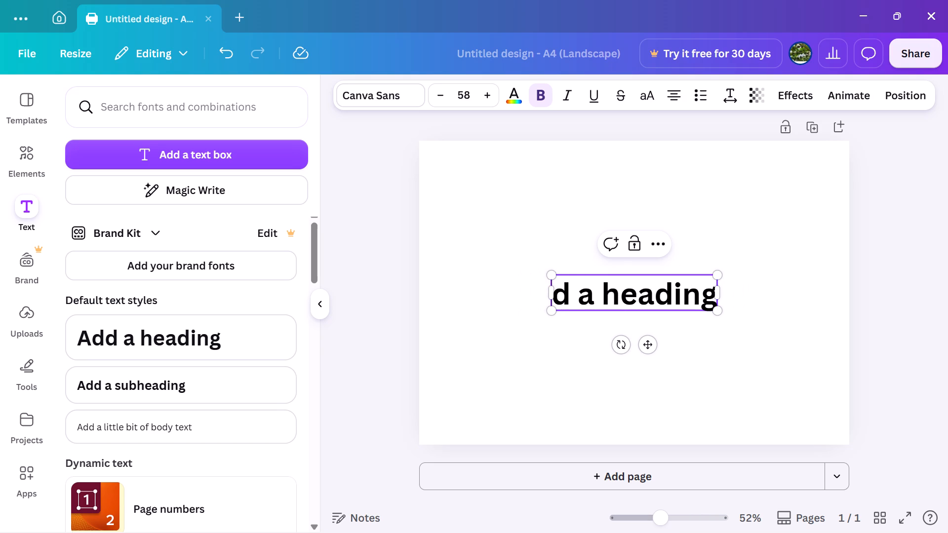
pyautogui.press('BackSpace')
pyautogui.click(716, 305)
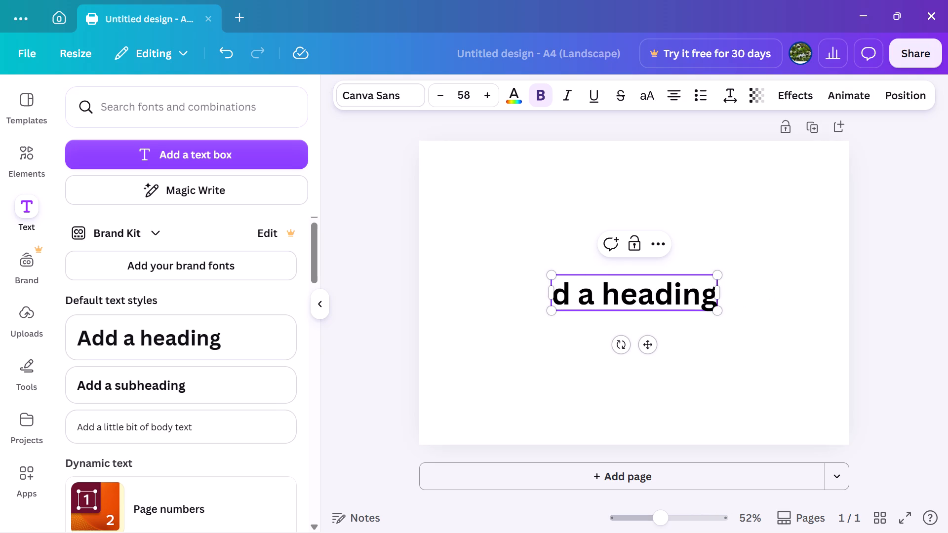
pyautogui.click(714, 303)
pyautogui.click(704, 297)
pyautogui.press('BackSpace')
pyautogui.press('BackSpace')
pyautogui.press('BackSpace')
pyautogui.press('BackSpace')
pyautogui.press('BackSpace')
pyautogui.press('BackSpace')
pyautogui.press('BackSpace')
pyautogui.press('BackSpace')
pyautogui.press('BackSpace')
pyautogui.press('BackSpace')
pyautogui.press('BackSpace')
pyautogui.press('BackSpace')
pyautogui.press('BackSpace')
pyautogui.press('BackSpace')
pyautogui.press('BackSpace')
pyautogui.press('BackSpace')
pyautogui.press('BackSpace')
pyautogui.press('BackSpace')
pyautogui.press('BackSpace')
pyautogui.press('BackSpace')
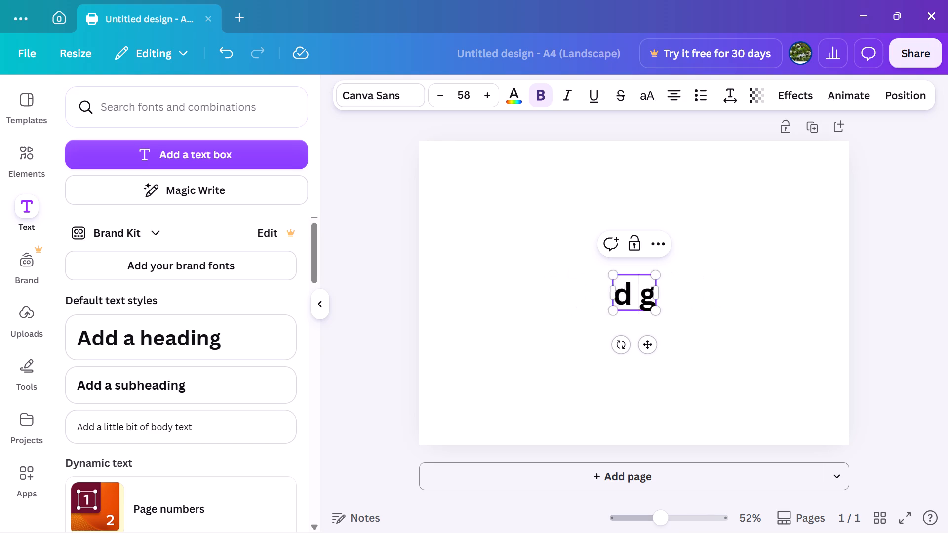
pyautogui.click(639, 299)
pyautogui.press('BackSpace')
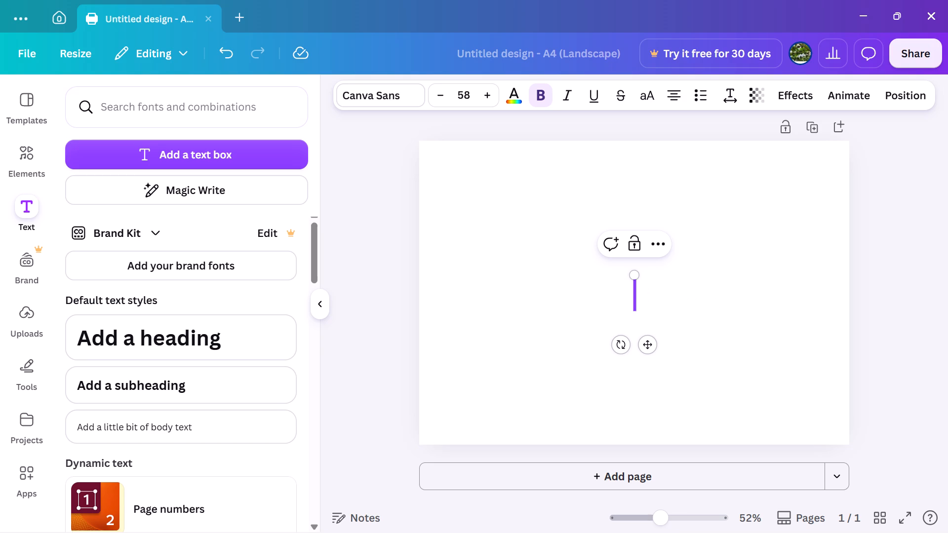
# Enter "BIG WEEKEND" as the heading text.
pyautogui.write('BIG')
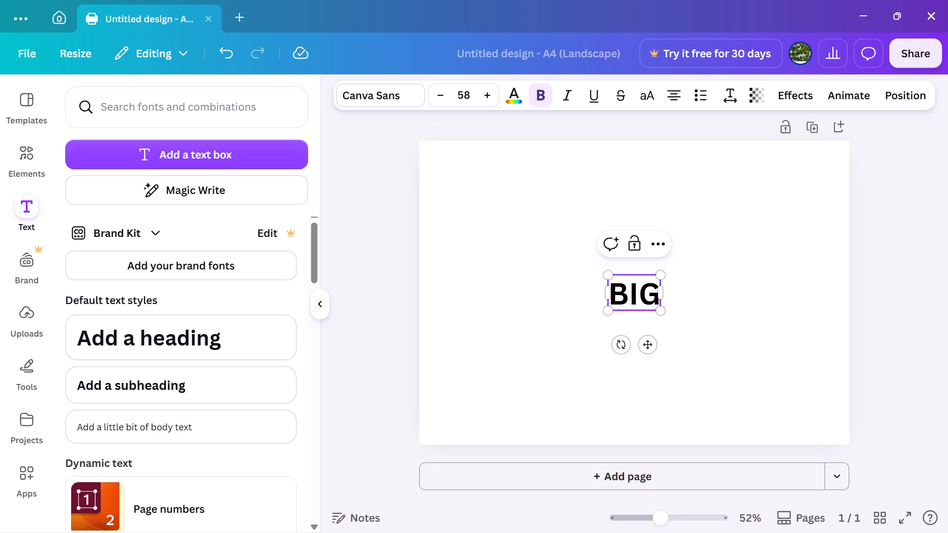
pyautogui.press('space')
pyautogui.write('WEE')
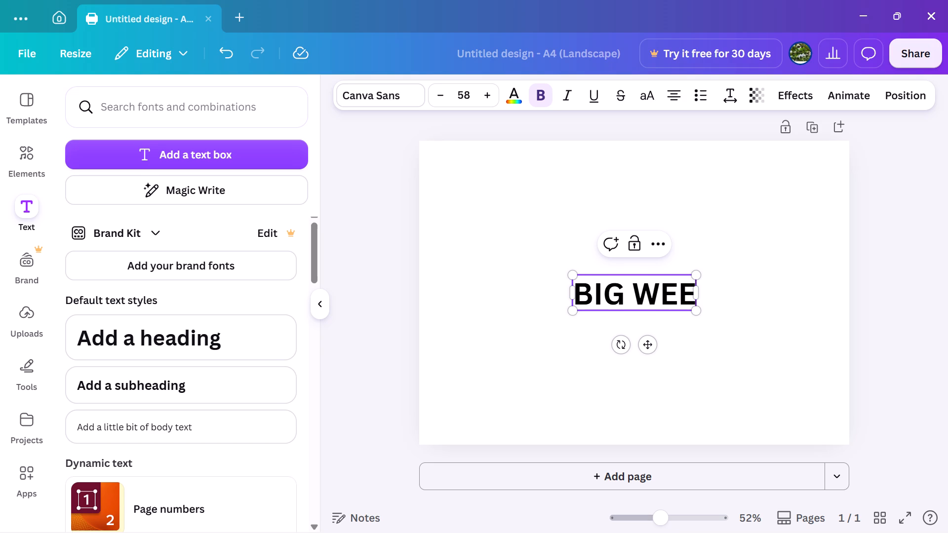
pyautogui.press('k')
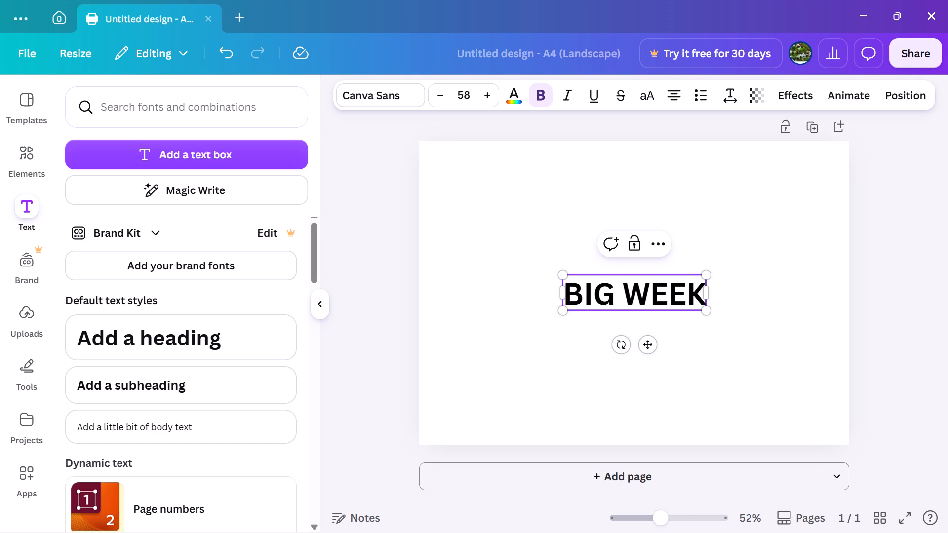
pyautogui.write('EN')
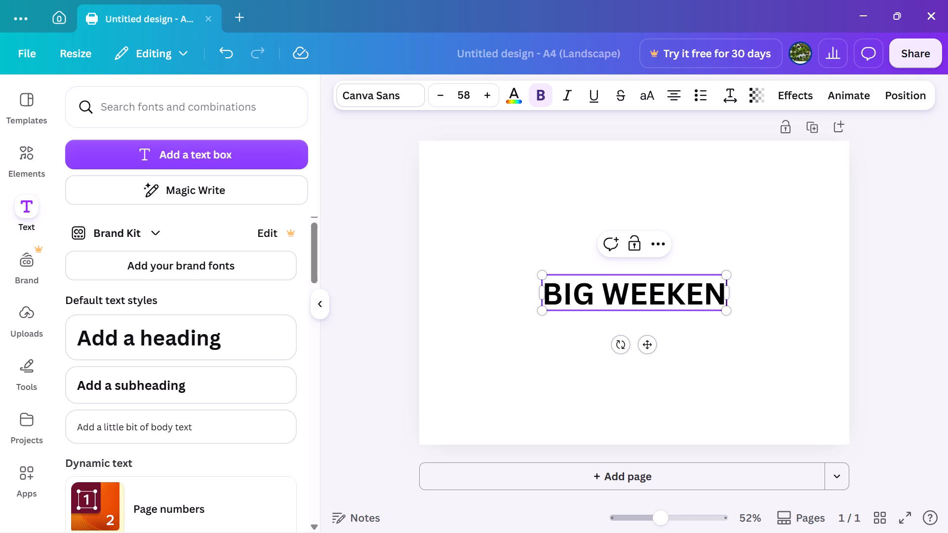
pyautogui.press('d')
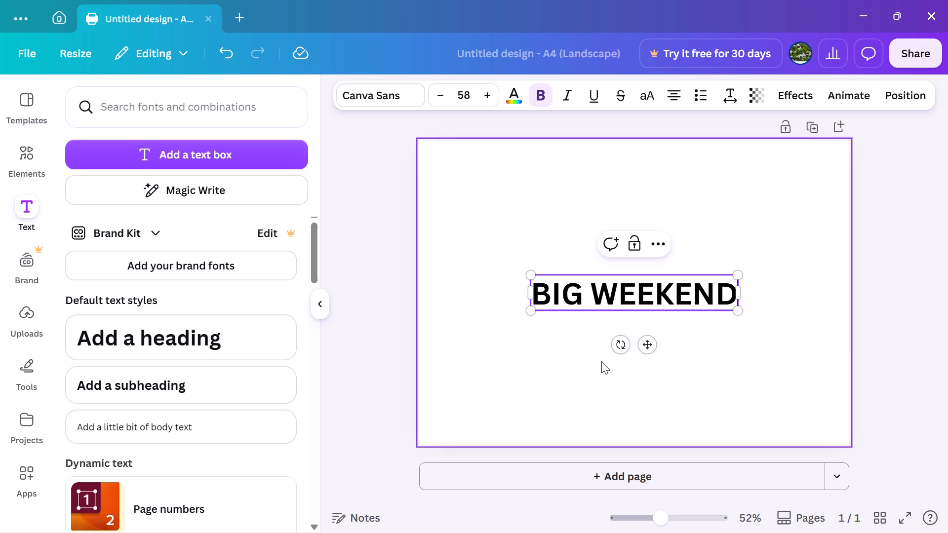
# Add a default-style subheading directly below the BIG WEEKEND heading.
pyautogui.click(192, 398)
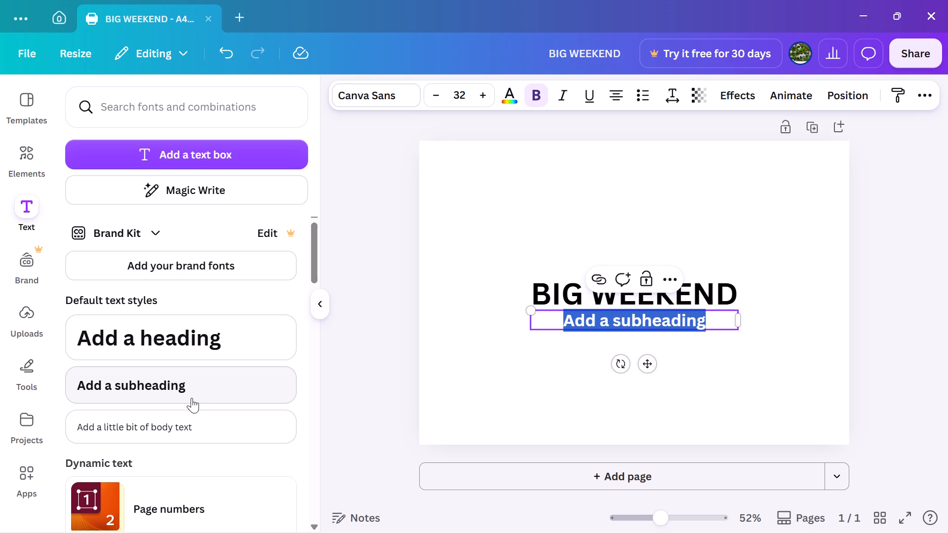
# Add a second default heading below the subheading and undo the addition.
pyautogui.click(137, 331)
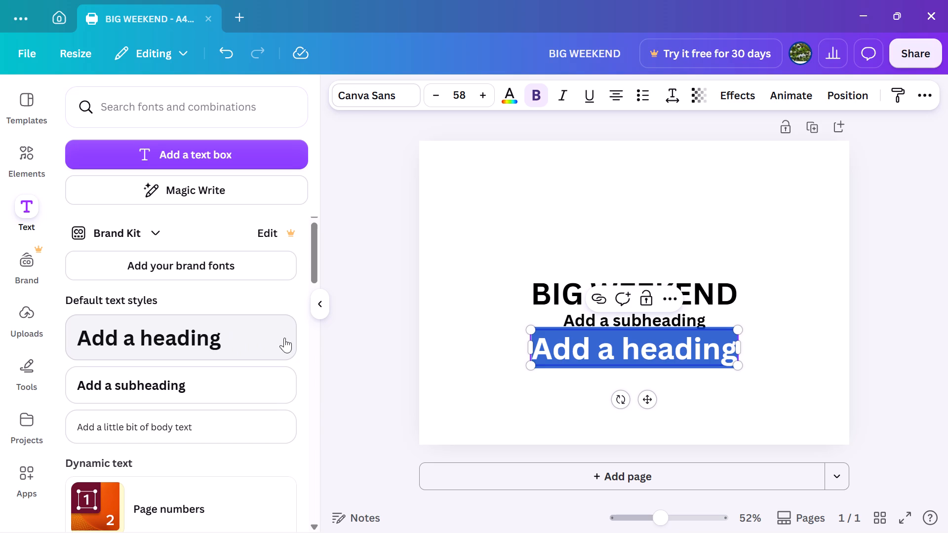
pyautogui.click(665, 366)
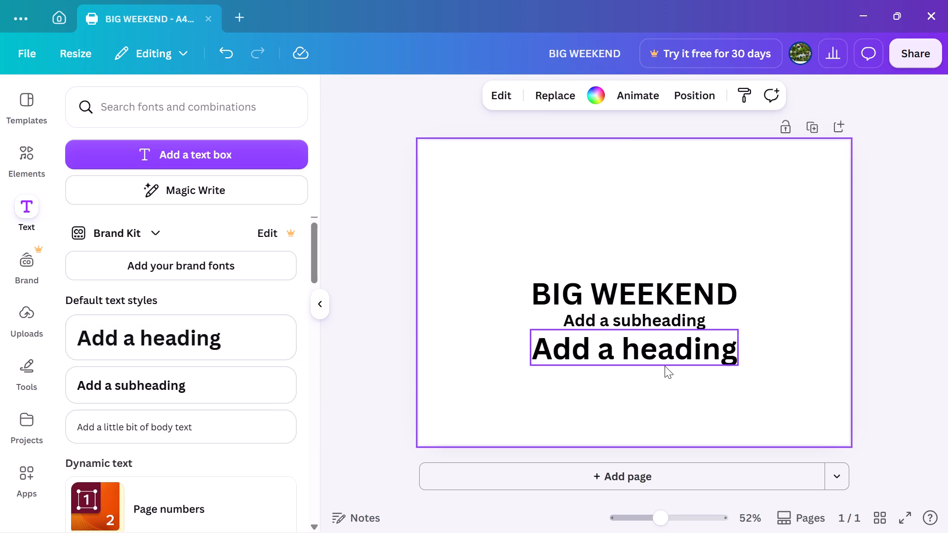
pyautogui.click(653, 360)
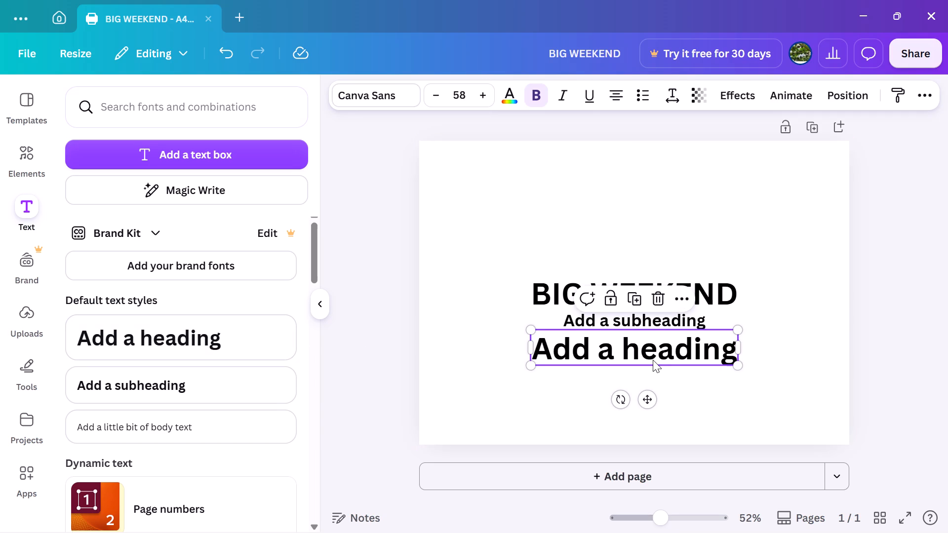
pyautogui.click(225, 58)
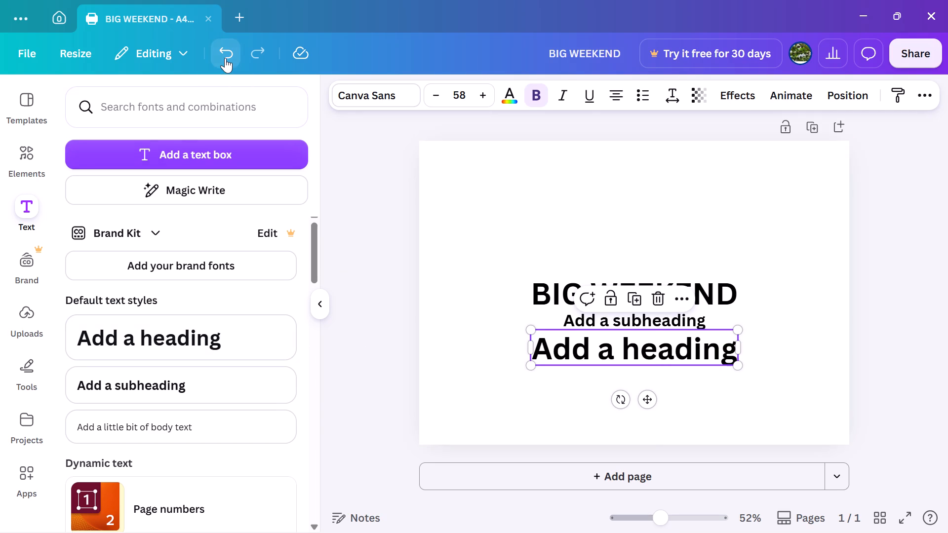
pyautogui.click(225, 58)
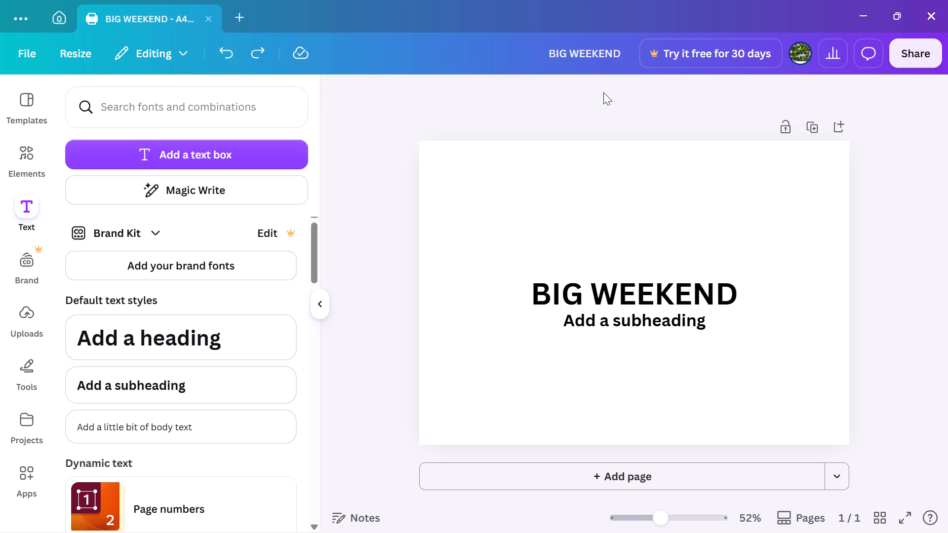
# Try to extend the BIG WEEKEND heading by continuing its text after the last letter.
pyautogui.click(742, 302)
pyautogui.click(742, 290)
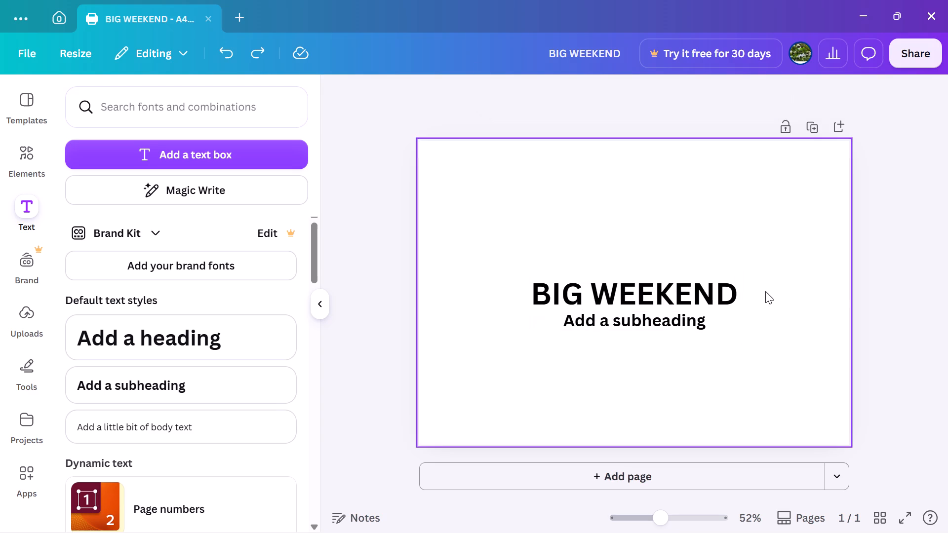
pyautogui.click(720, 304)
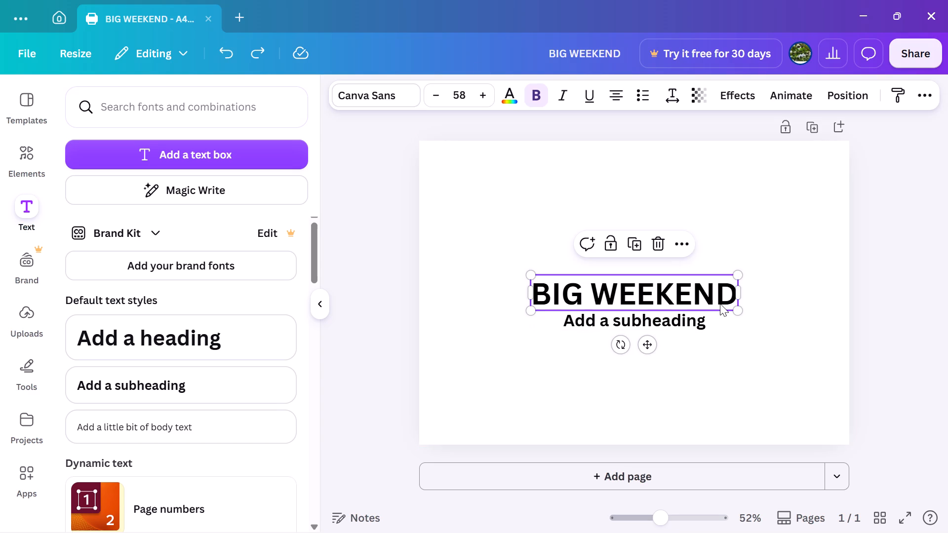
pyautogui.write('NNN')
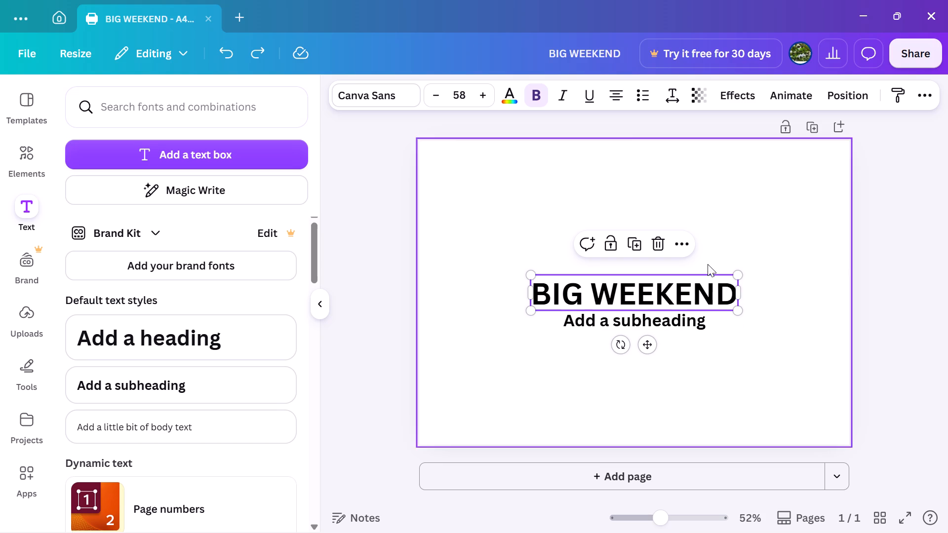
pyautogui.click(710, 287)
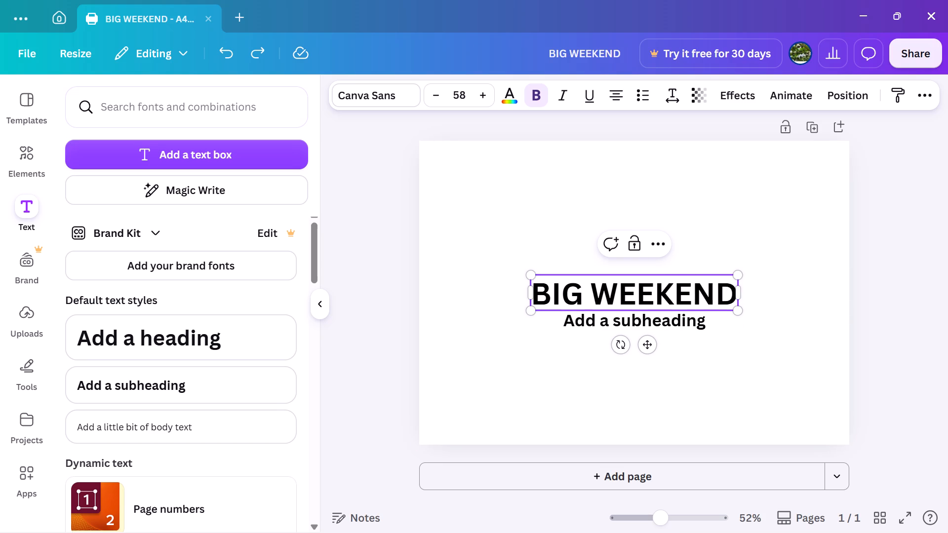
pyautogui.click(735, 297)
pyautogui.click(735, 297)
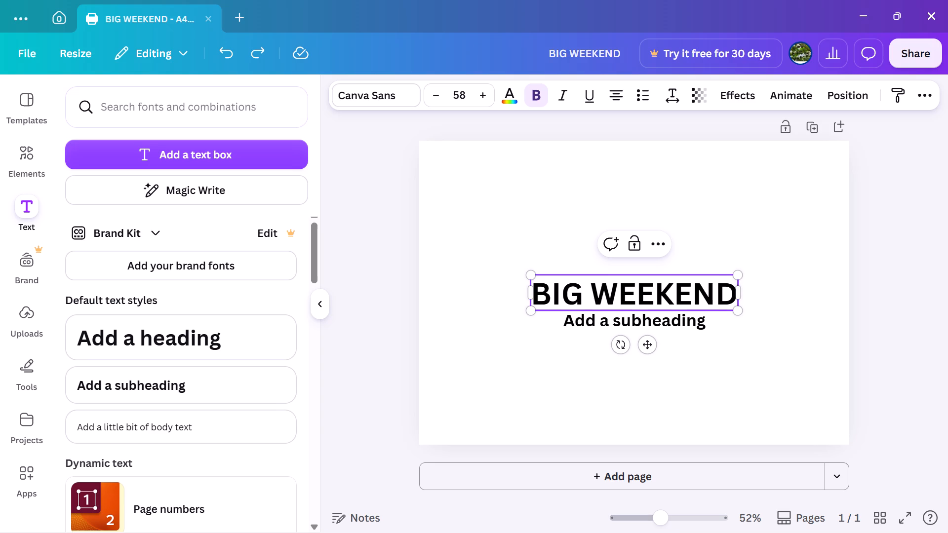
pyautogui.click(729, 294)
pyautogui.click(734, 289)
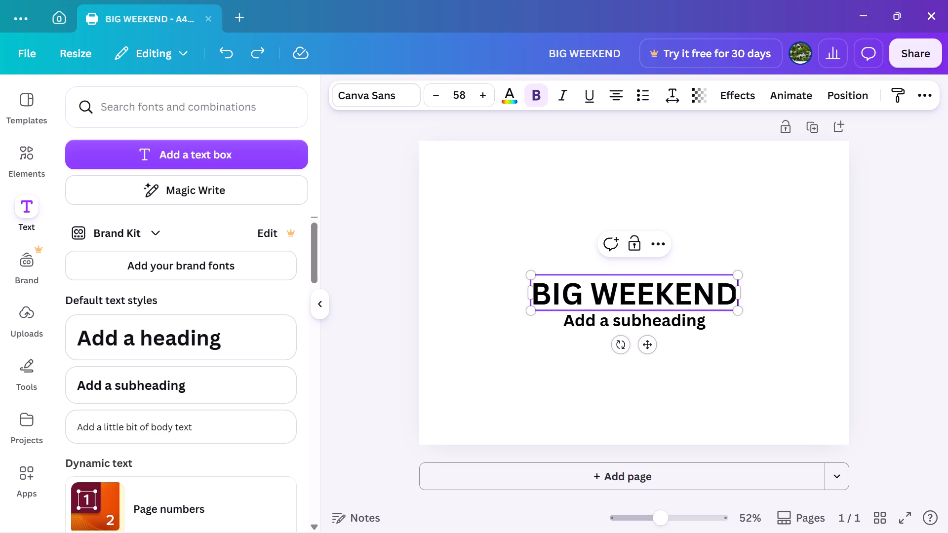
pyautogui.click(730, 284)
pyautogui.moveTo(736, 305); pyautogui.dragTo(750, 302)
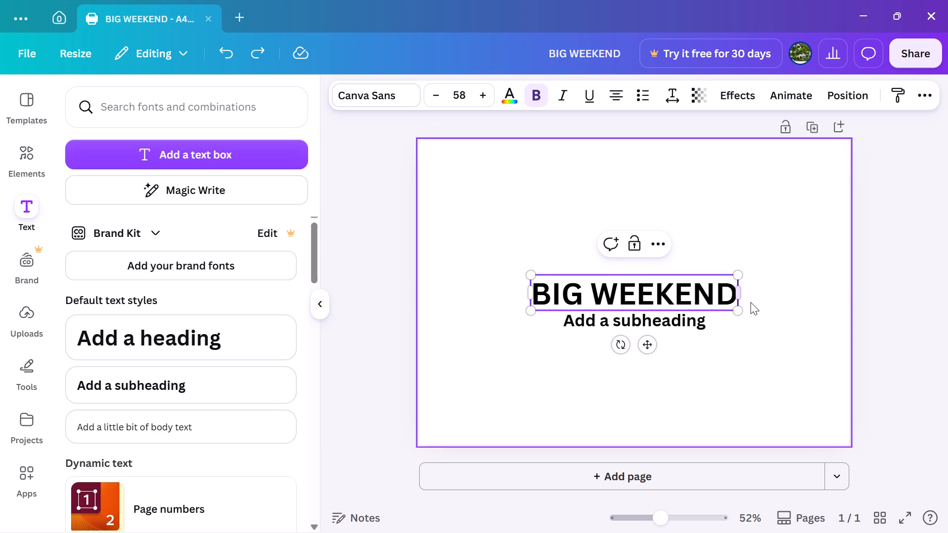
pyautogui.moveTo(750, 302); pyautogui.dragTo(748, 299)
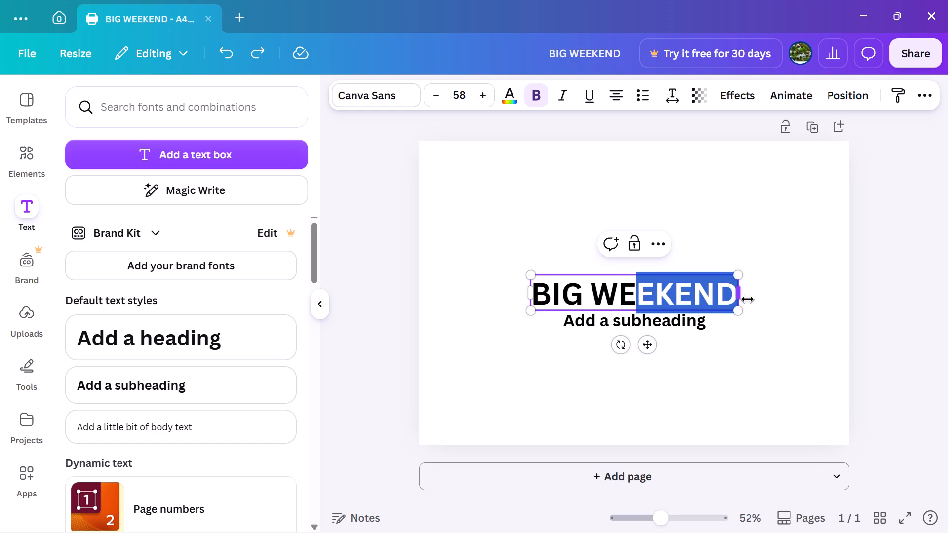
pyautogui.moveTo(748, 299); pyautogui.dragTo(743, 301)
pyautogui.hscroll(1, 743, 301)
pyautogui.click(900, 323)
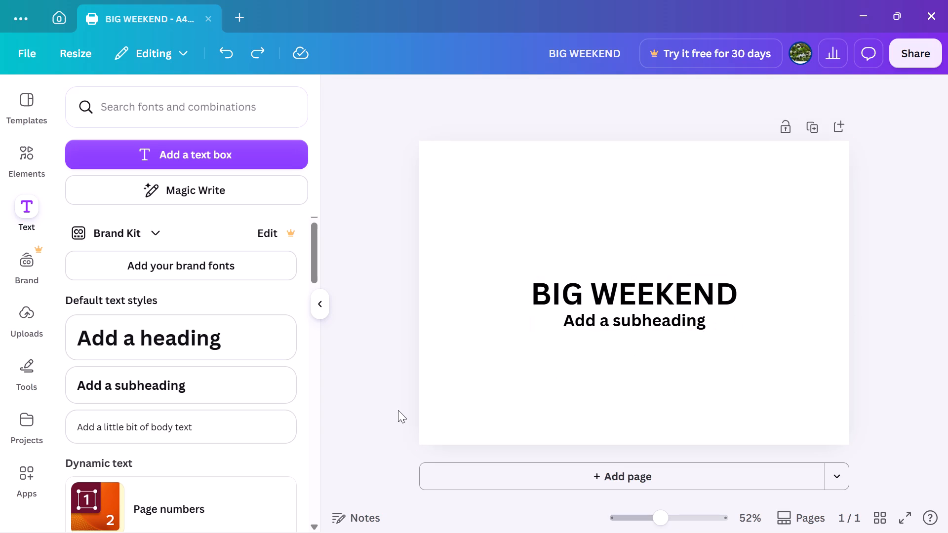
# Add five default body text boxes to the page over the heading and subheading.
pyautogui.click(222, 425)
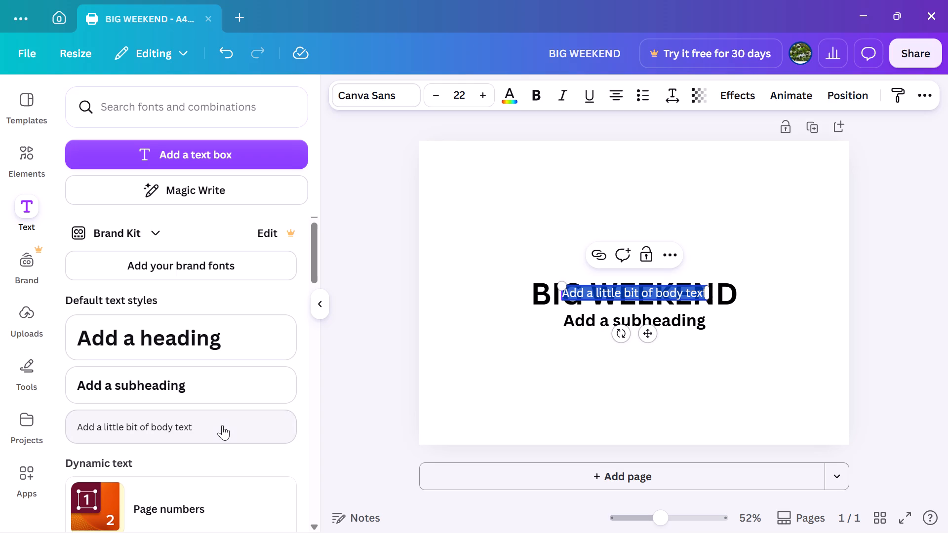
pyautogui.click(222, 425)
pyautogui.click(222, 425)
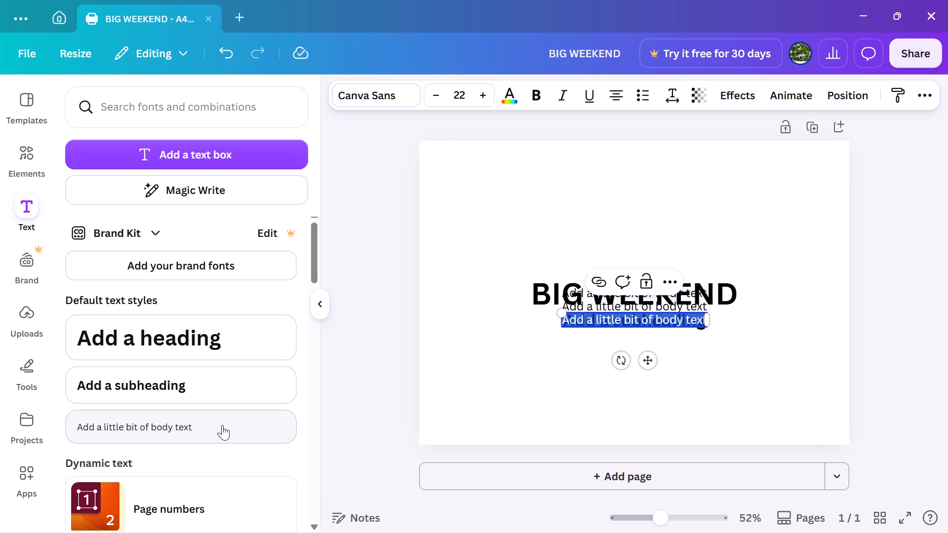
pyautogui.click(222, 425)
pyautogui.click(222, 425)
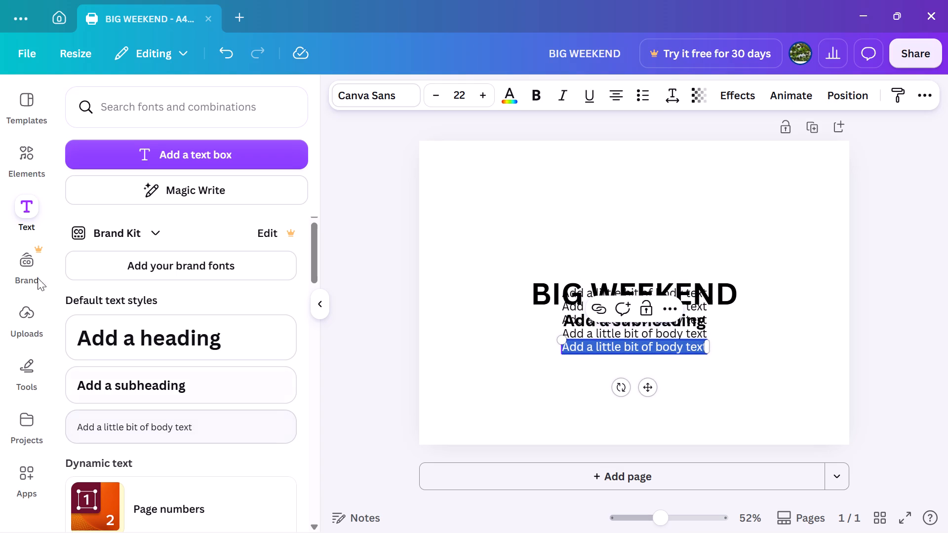
# Undo all edits, including the body text, subheading and heading, back to a blank page.
pyautogui.tripleClick(225, 46)
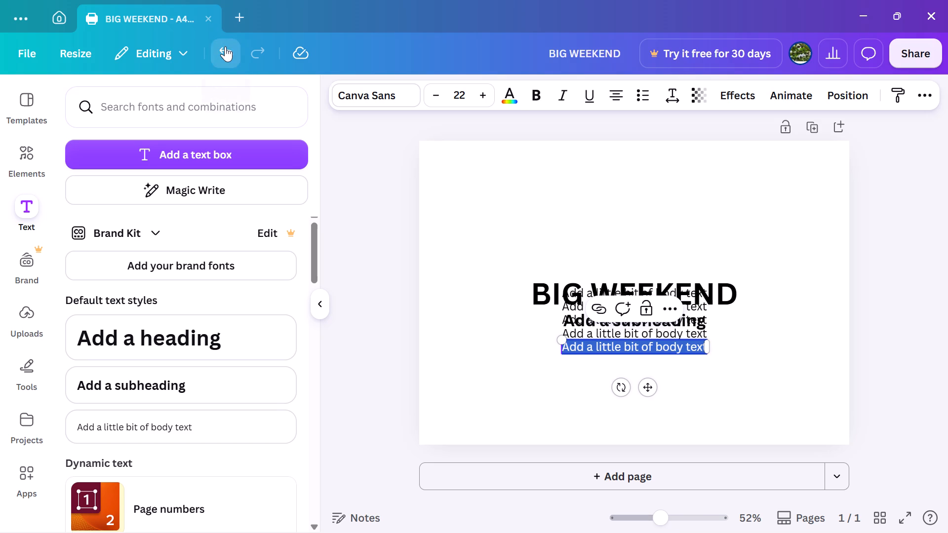
pyautogui.tripleClick(225, 46)
pyautogui.click(225, 46)
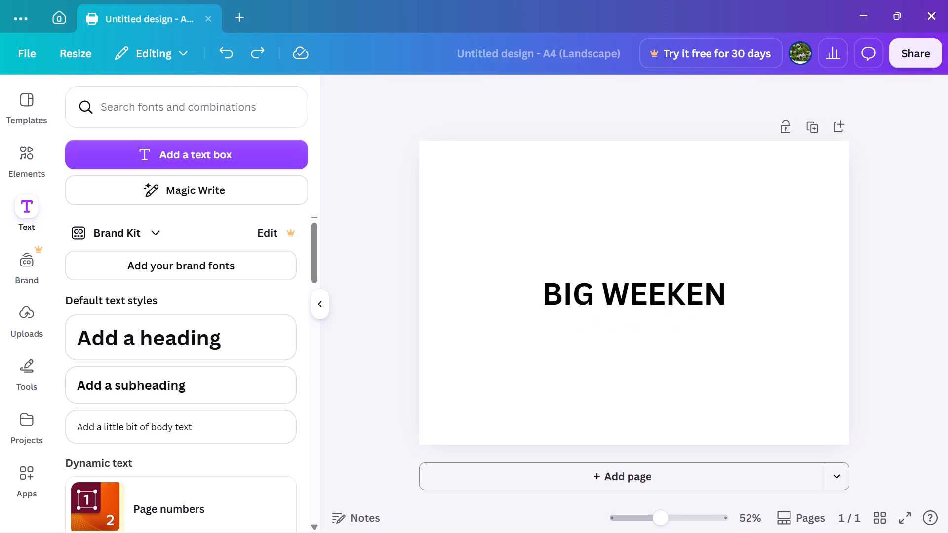
pyautogui.click(729, 294)
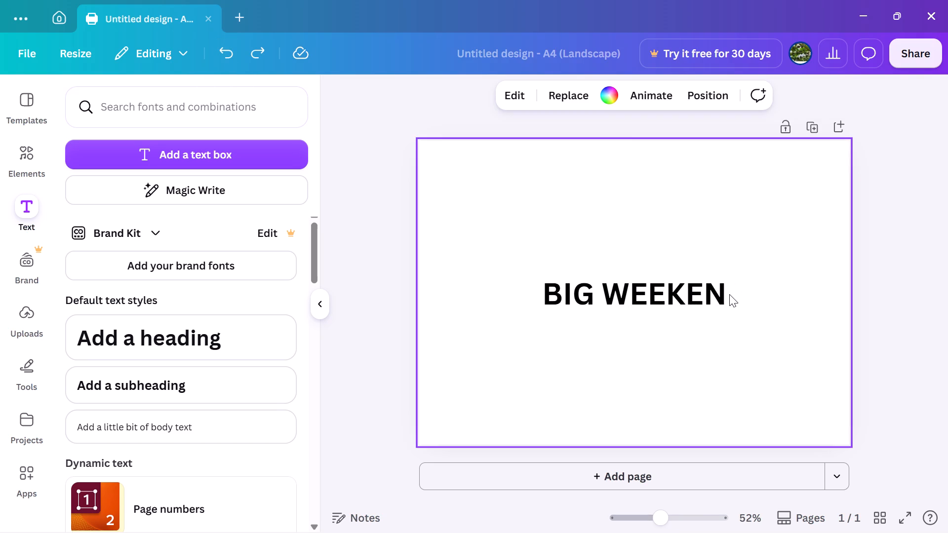
pyautogui.click(729, 294)
pyautogui.tripleClick(234, 59)
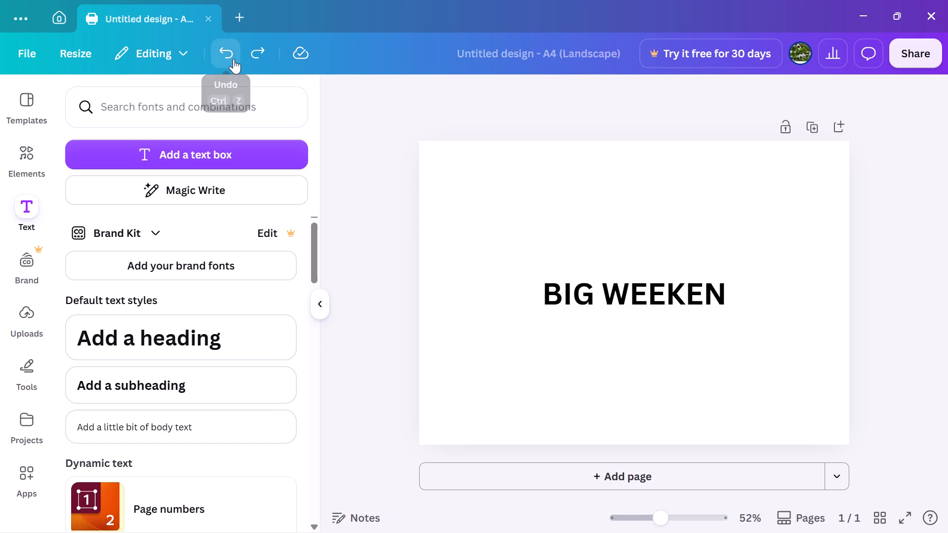
pyautogui.tripleClick(234, 59)
pyautogui.tripleClick(234, 59)
pyautogui.click(234, 59)
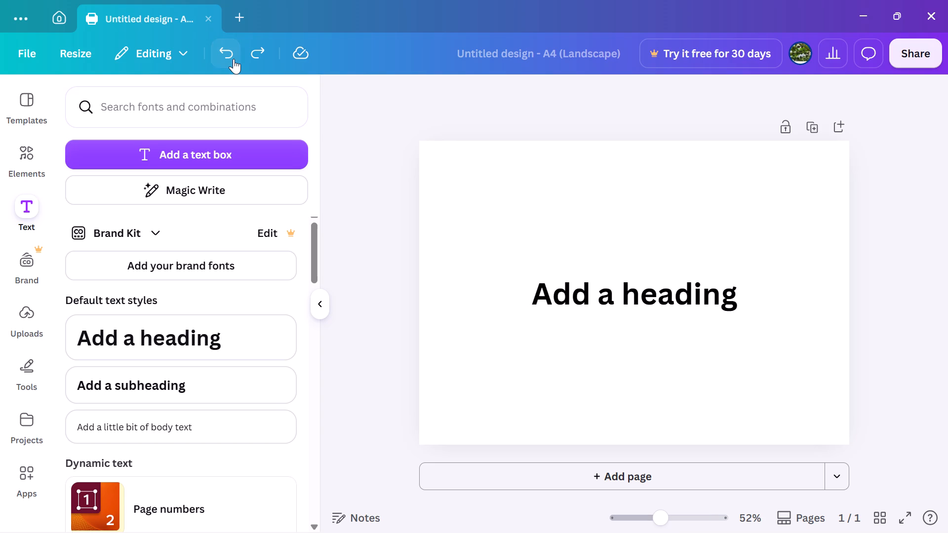
pyautogui.tripleClick(234, 59)
pyautogui.tripleClick(234, 59)
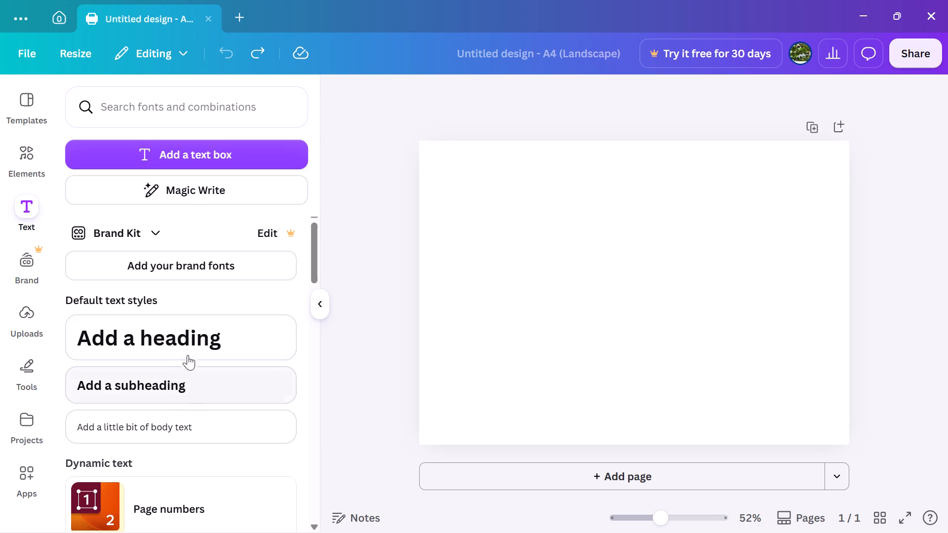
# Add a default-style heading to the blank page with the text "BIG WEEKEND SALE".
pyautogui.click(188, 351)
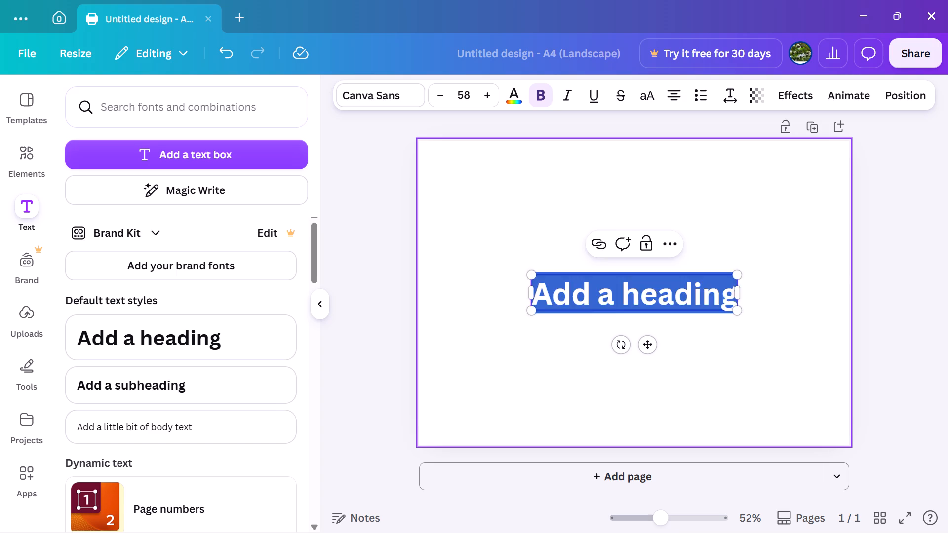
pyautogui.press('b')
pyautogui.write('IG')
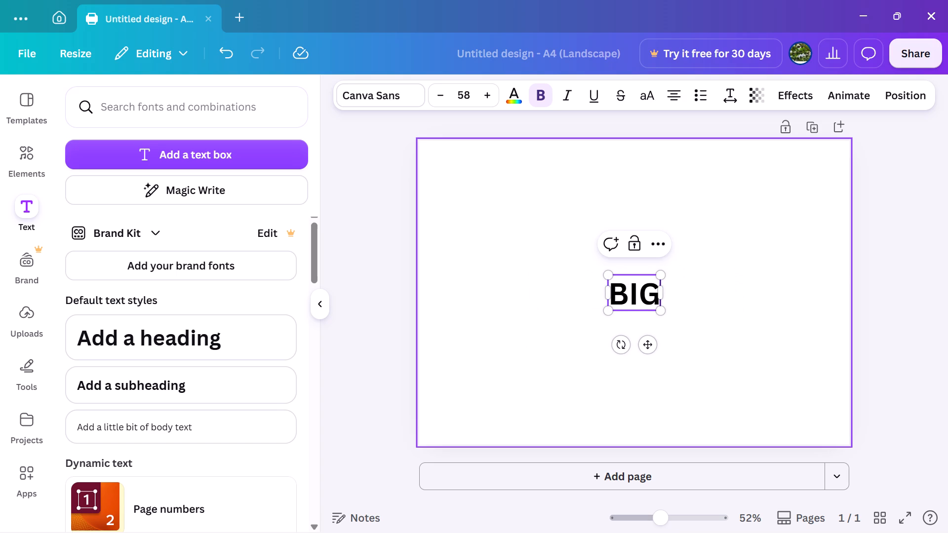
pyautogui.press('space')
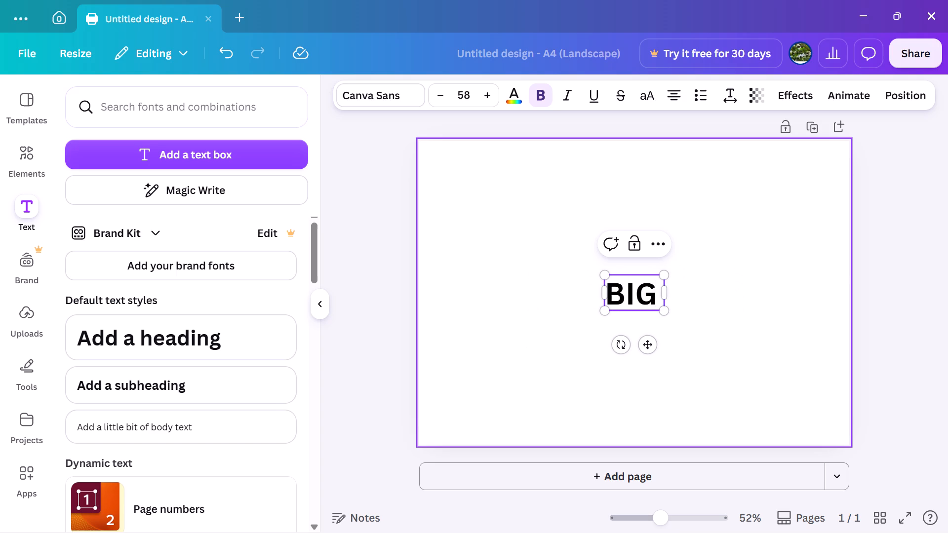
pyautogui.write('WEEKEND')
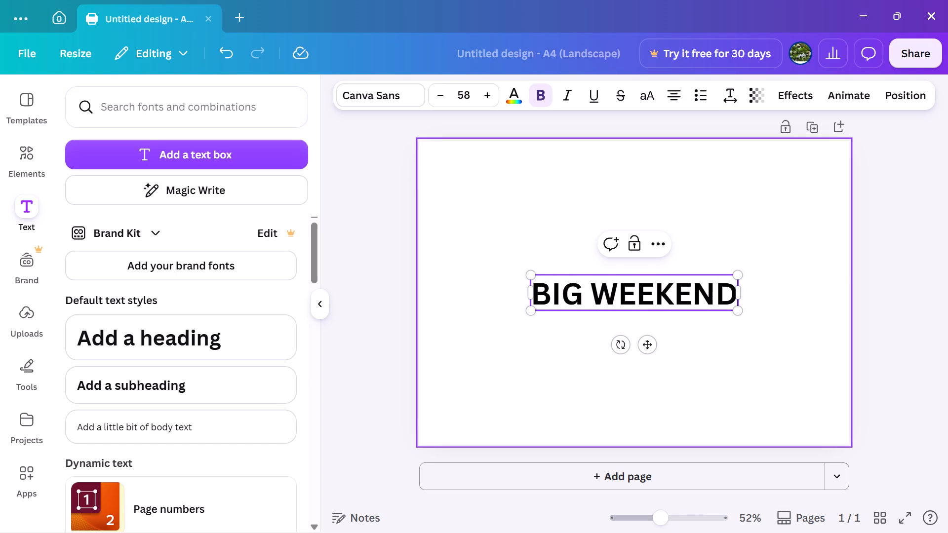
pyautogui.press('space')
pyautogui.write('SALE')
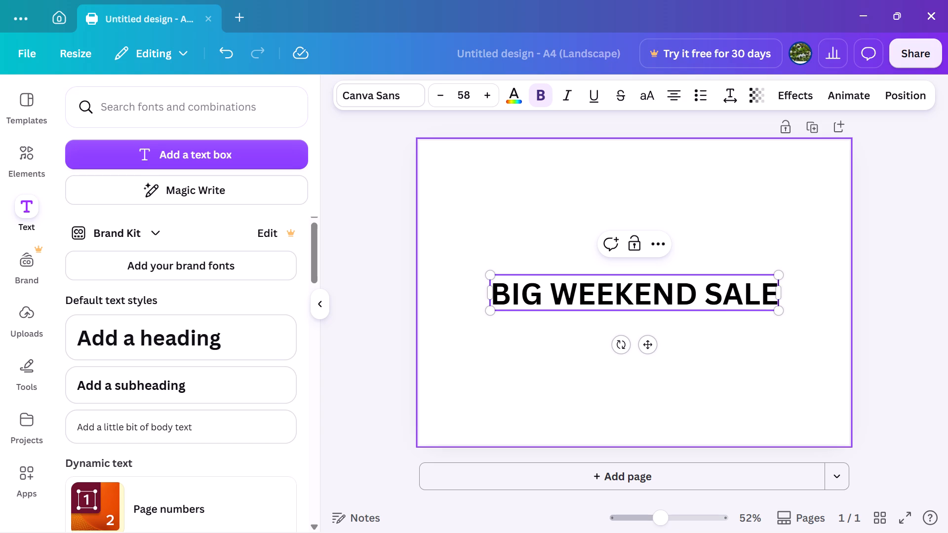
# Add a default-style subheading under the BIG WEEKEND SALE heading with the text "up to 50% off everything".
pyautogui.click(221, 388)
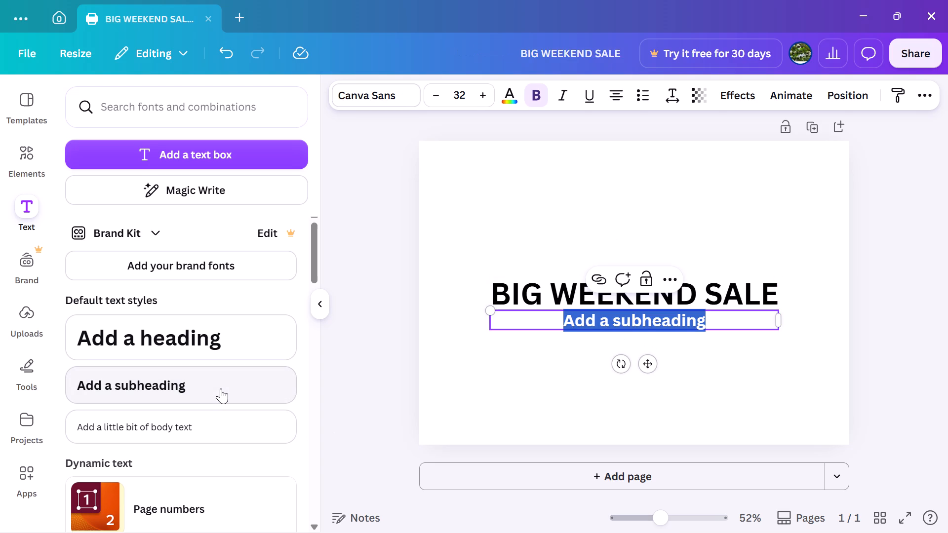
pyautogui.press('u')
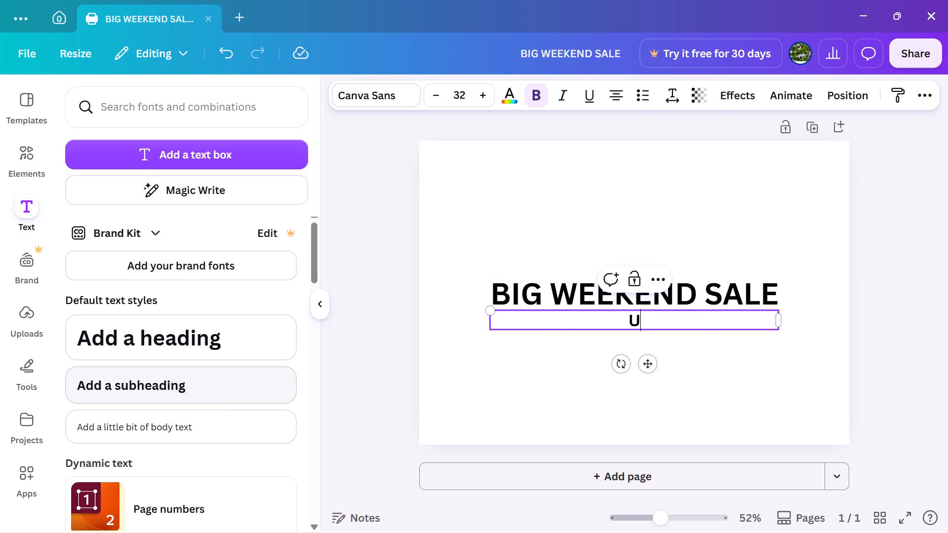
pyautogui.write('P')
pyautogui.press('space')
pyautogui.press('BackSpace')
pyautogui.press('BackSpace')
pyautogui.press('BackSpace')
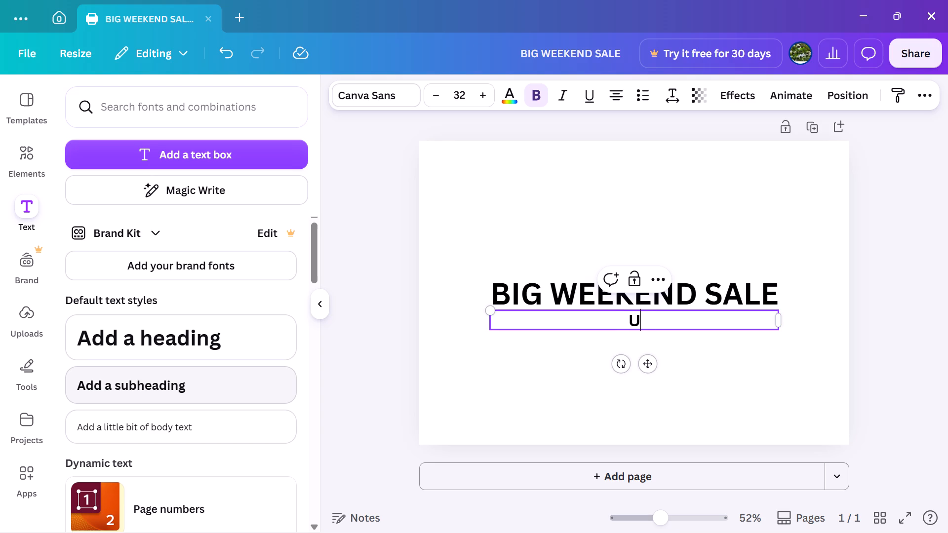
pyautogui.write('up t')
pyautogui.press('o')
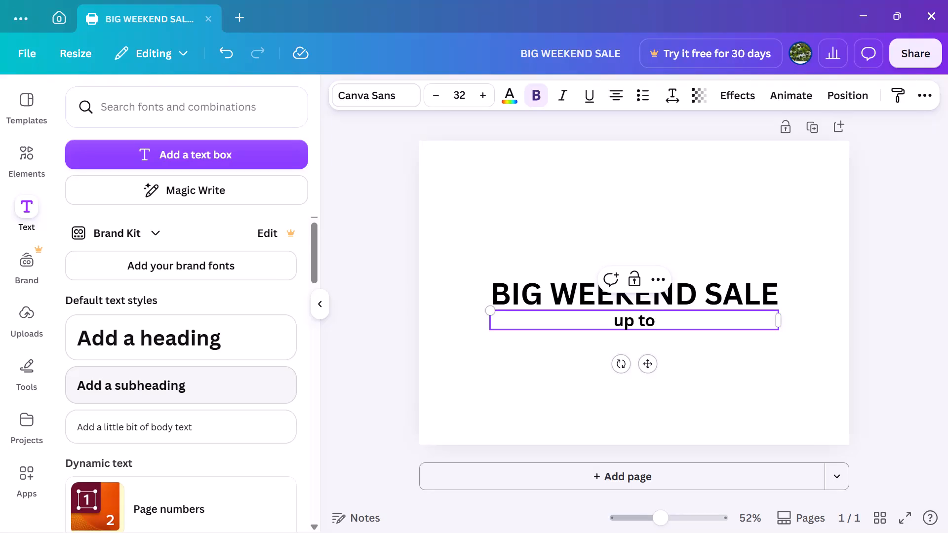
pyautogui.write('50')
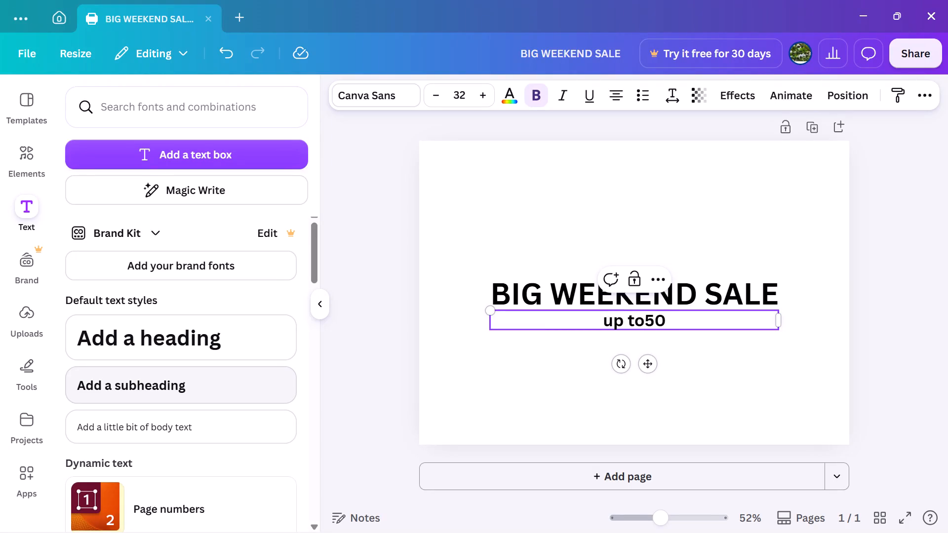
pyautogui.press('BackSpace')
pyautogui.press('BackSpace')
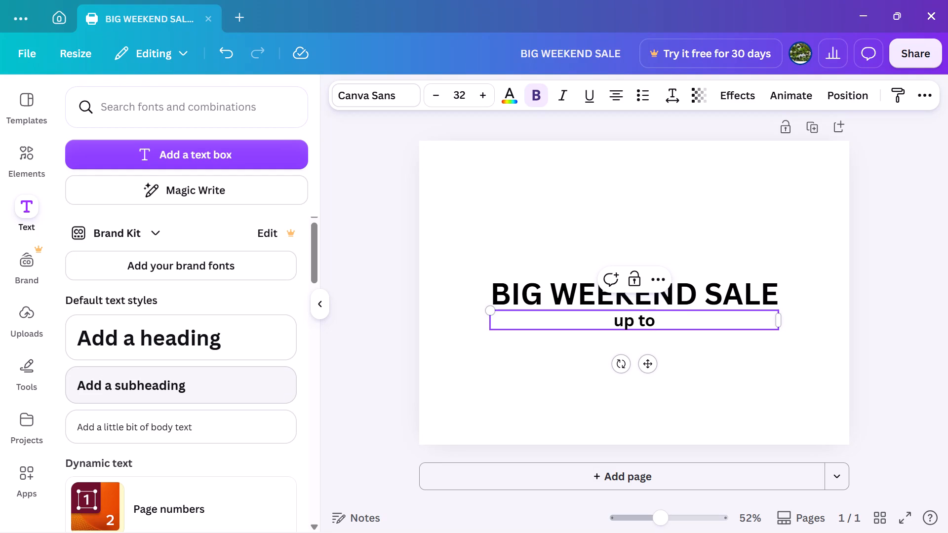
pyautogui.press('space')
pyautogui.write('50')
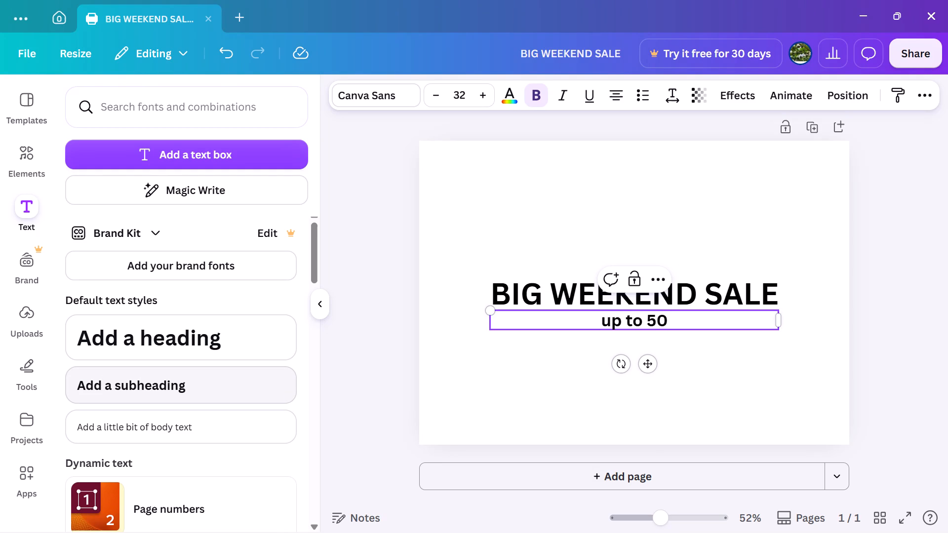
pyautogui.hotkey('shift', '%')
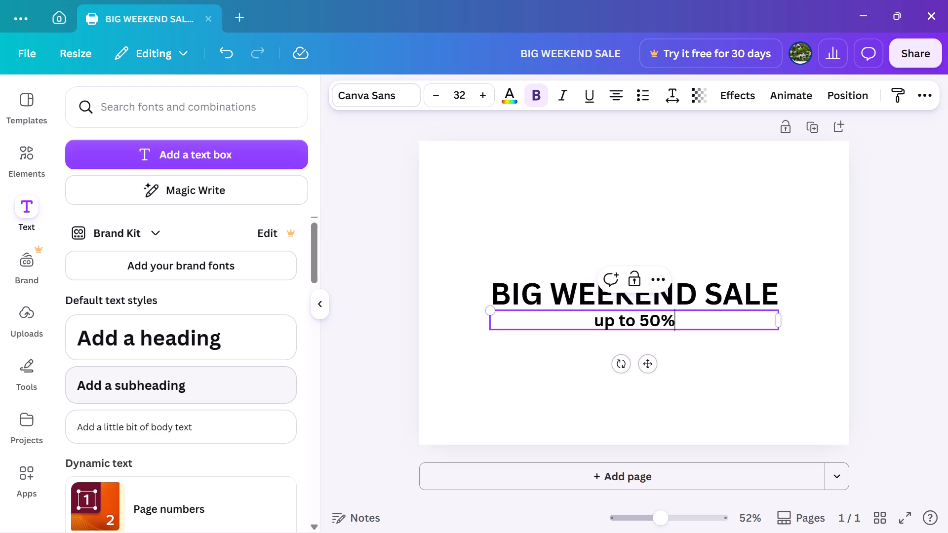
pyautogui.press('space')
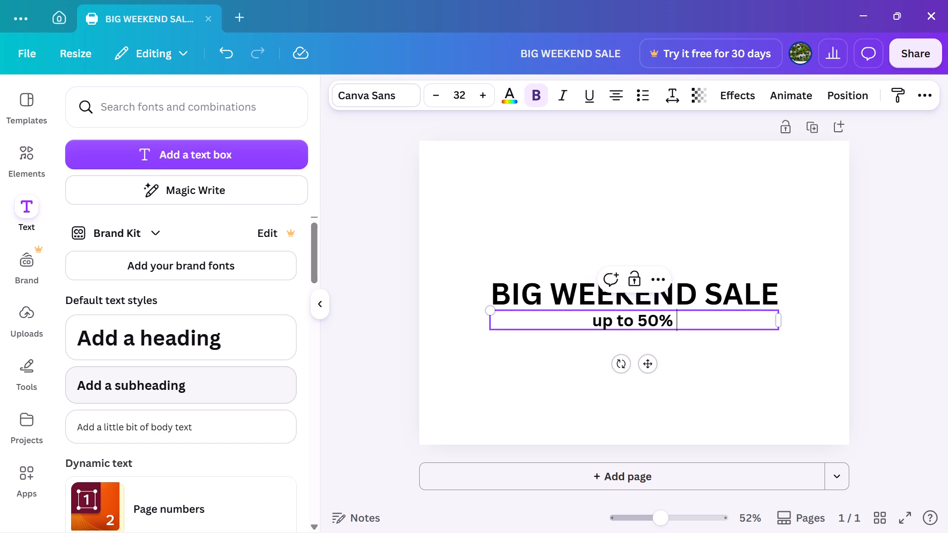
pyautogui.write('off')
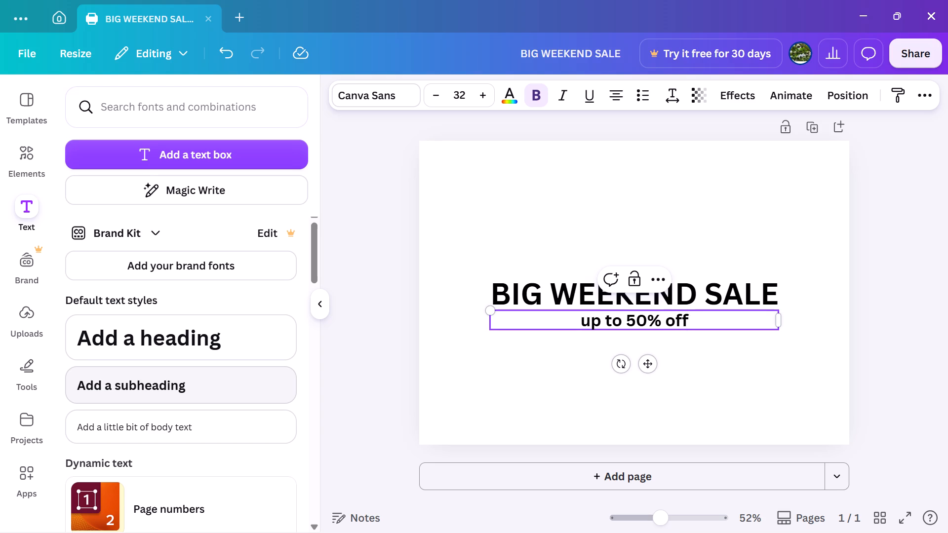
pyautogui.press('space')
pyautogui.write('e')
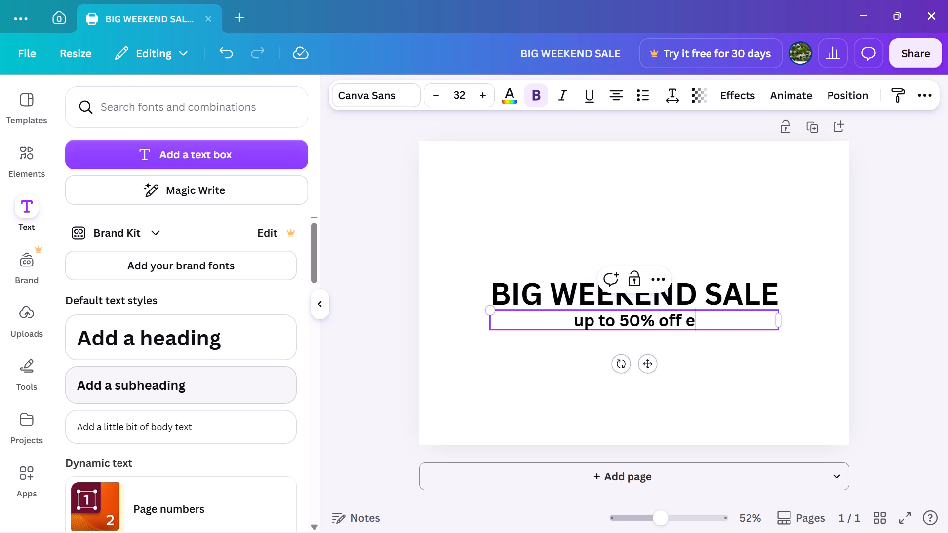
pyautogui.write('verything')
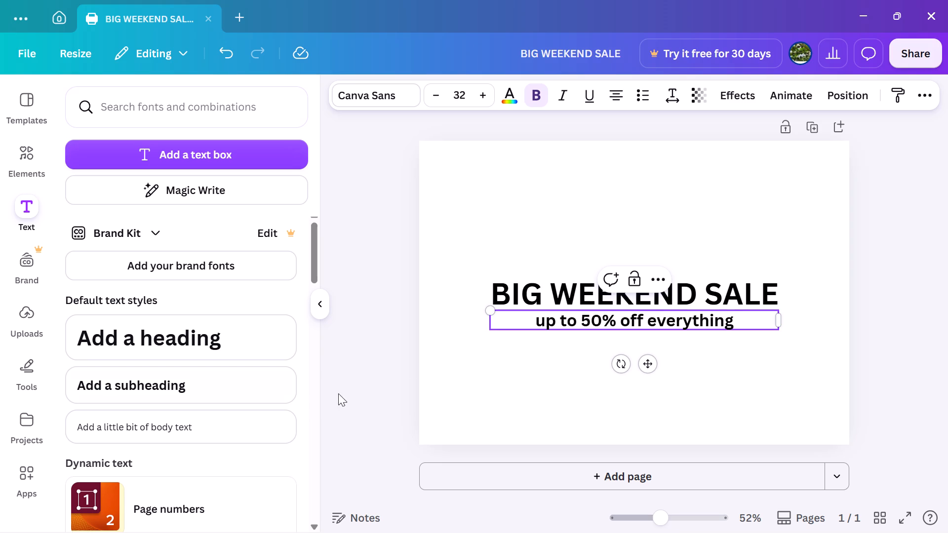
# Add a default-style body text box under the subheading with the text "sat&sun, 9am-5pm".
pyautogui.click(208, 424)
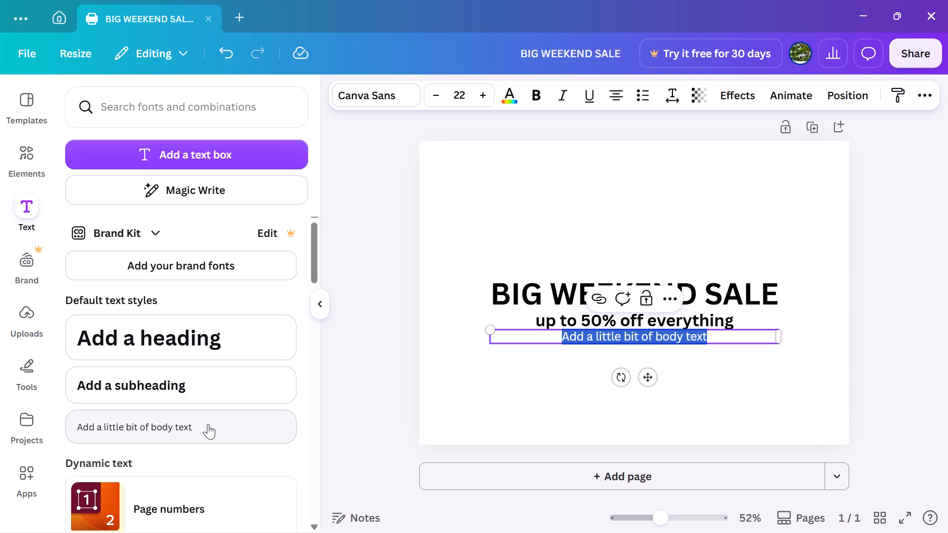
pyautogui.press('s')
pyautogui.write('at')
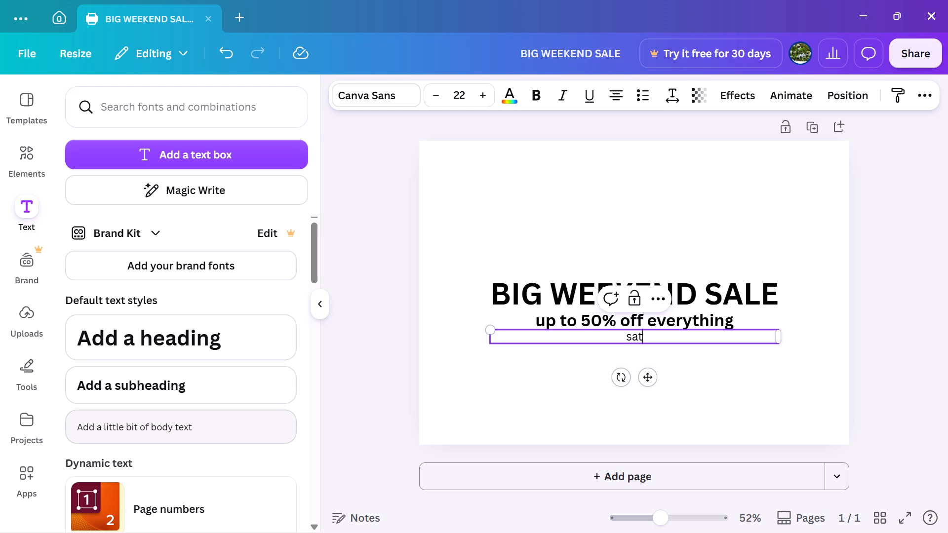
pyautogui.hotkey('shift', '&')
pyautogui.write('sun')
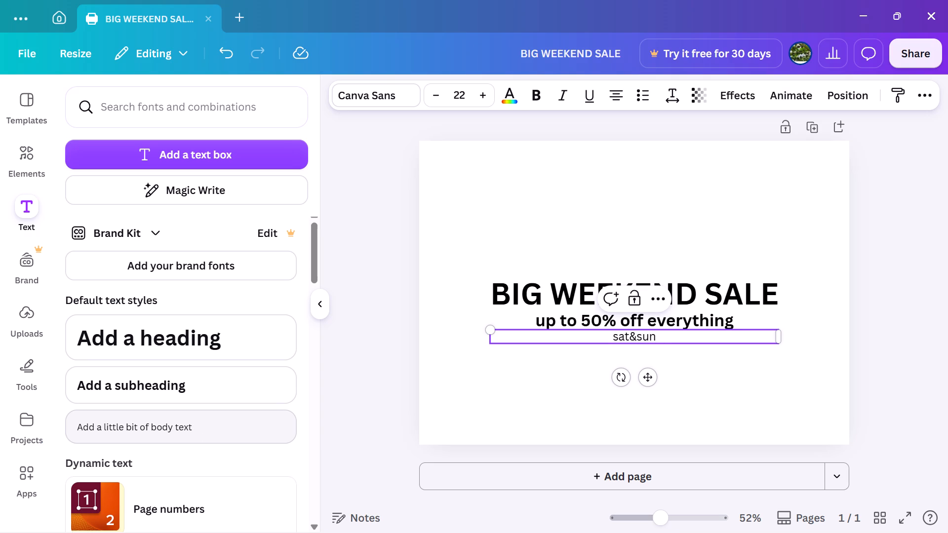
pyautogui.write(',')
pyautogui.press('space')
pyautogui.press('9')
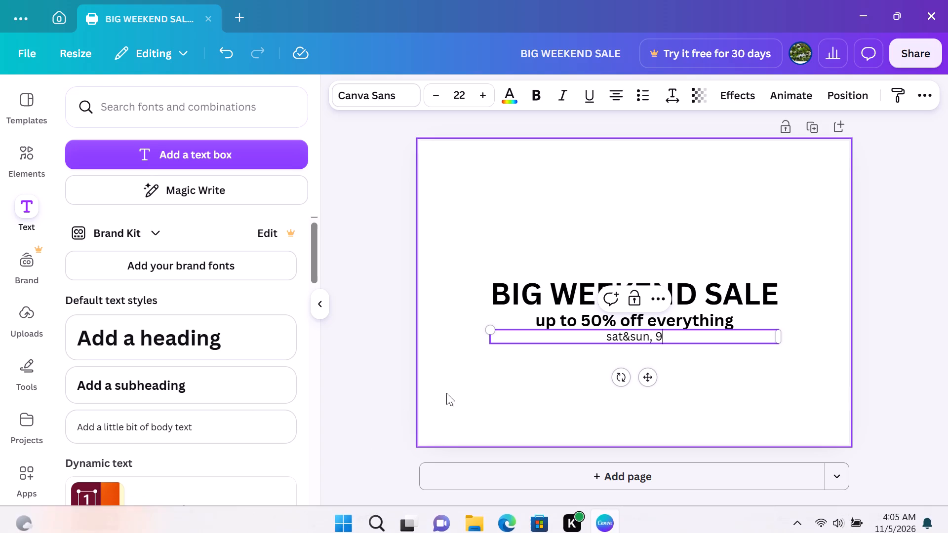
pyautogui.click(665, 334)
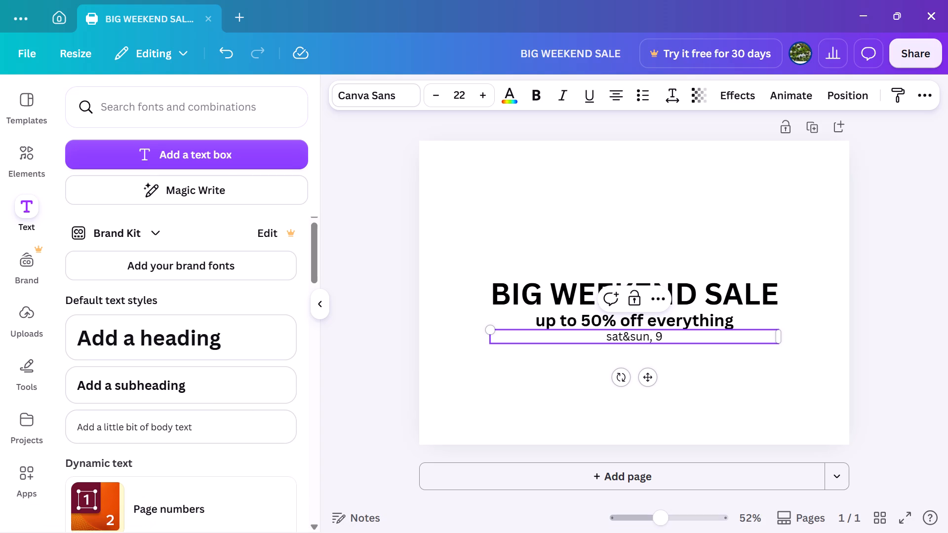
pyautogui.write('am')
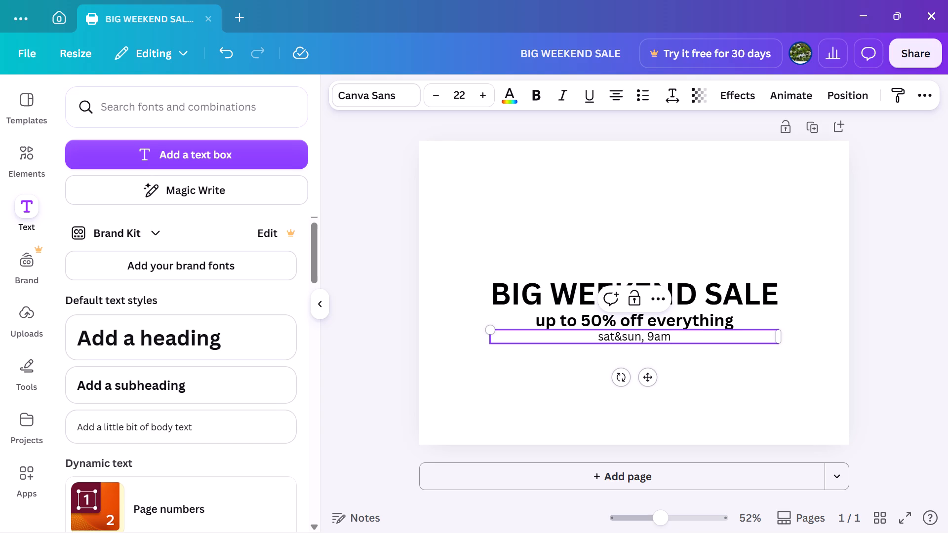
pyautogui.hotkey('shift', '|')
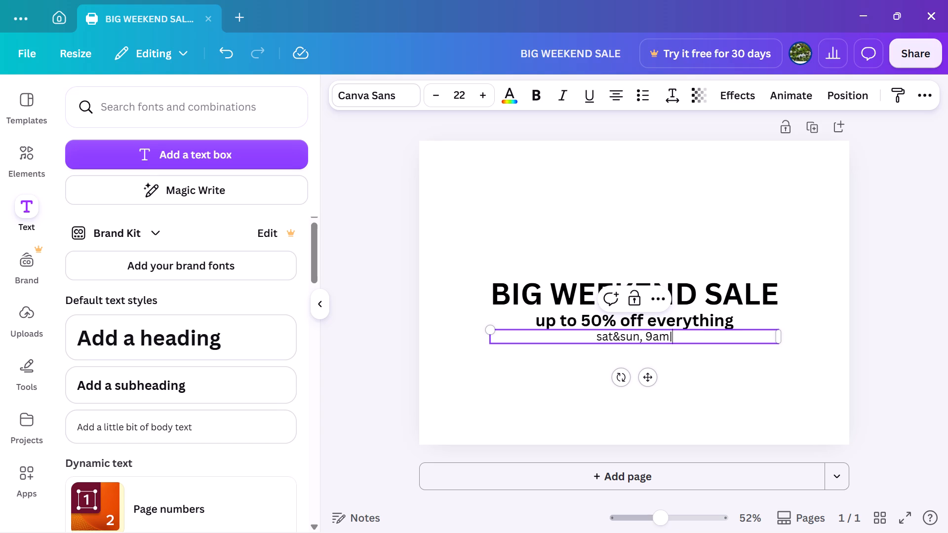
pyautogui.press('Return')
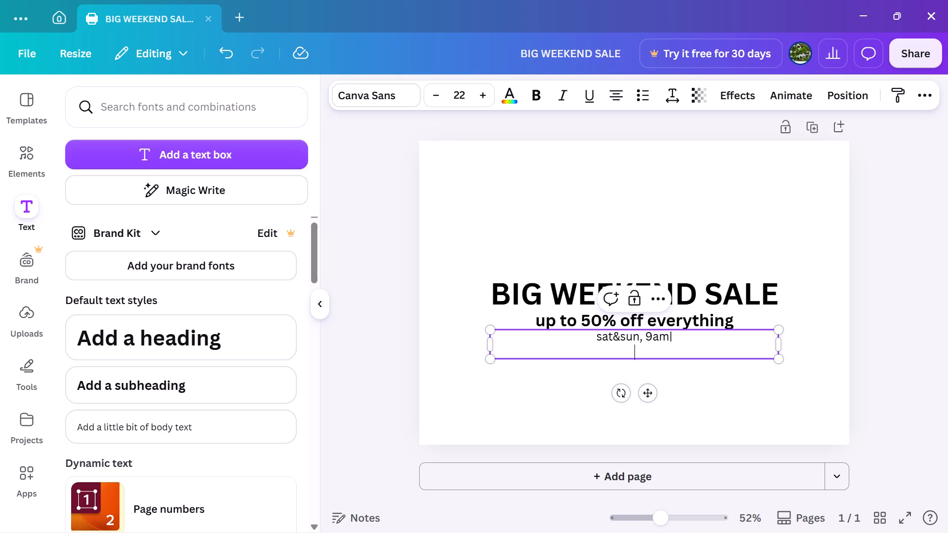
pyautogui.press('BackSpace')
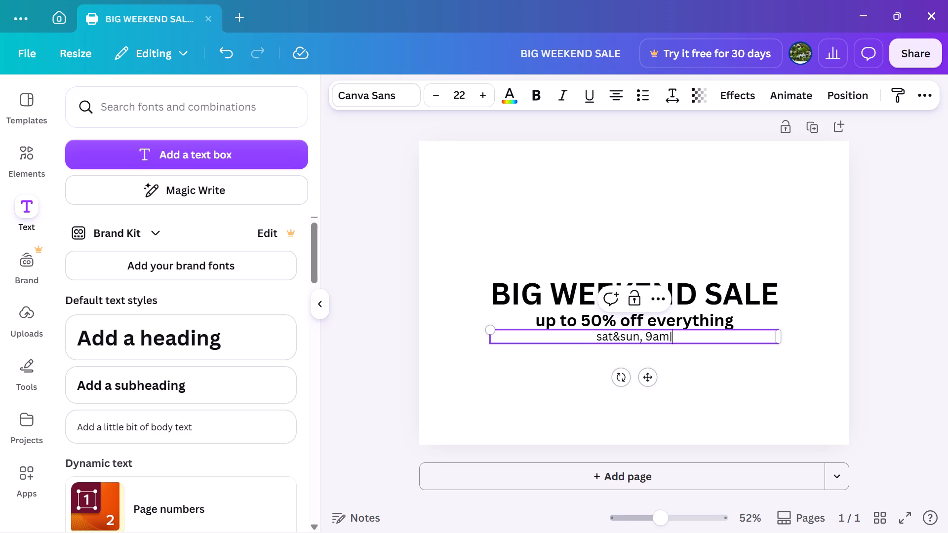
pyautogui.press('BackSpace')
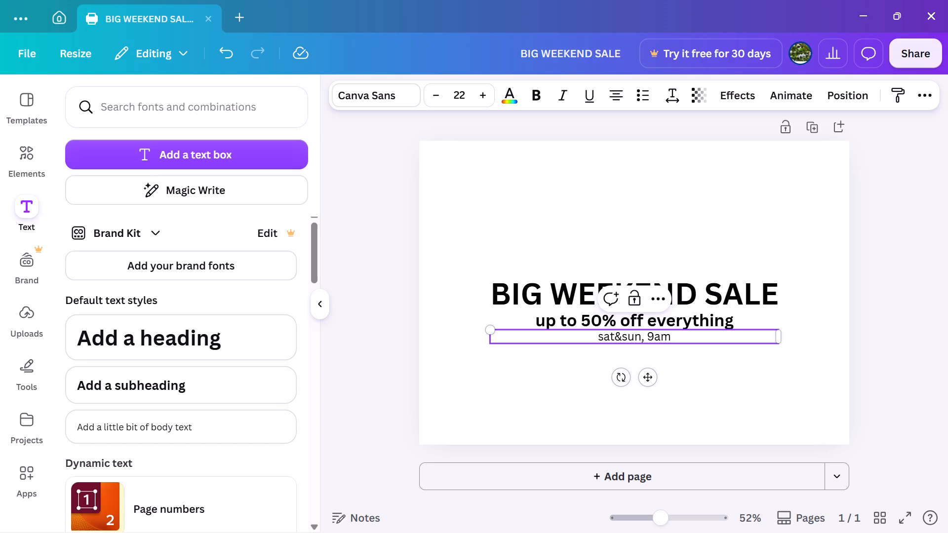
pyautogui.press('-')
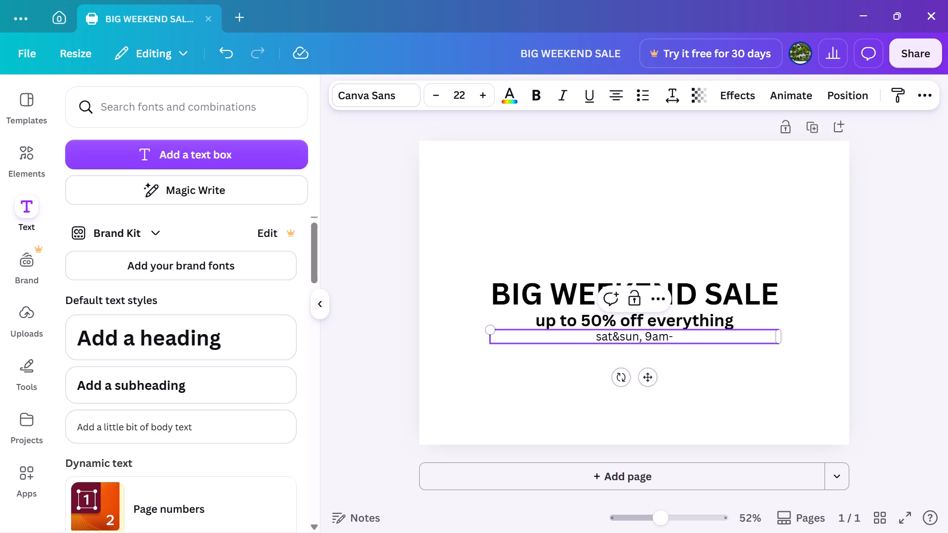
pyautogui.press('5')
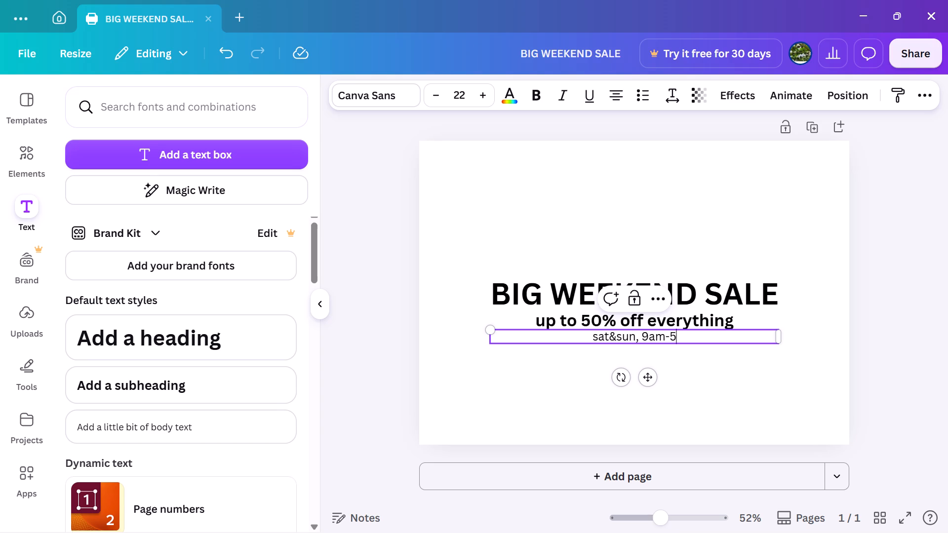
pyautogui.write('pm')
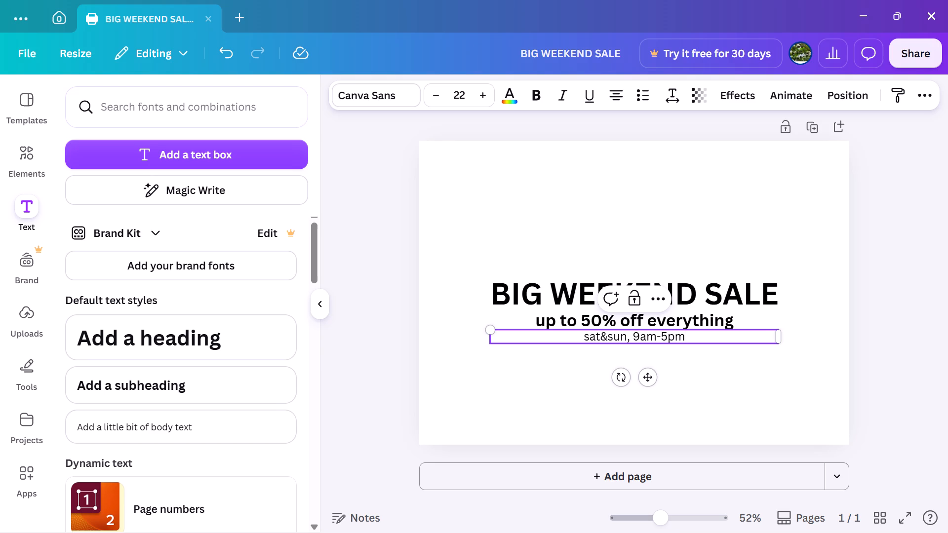
# Add a second line to the body text reading "Main Stream Market".
pyautogui.press('Return')
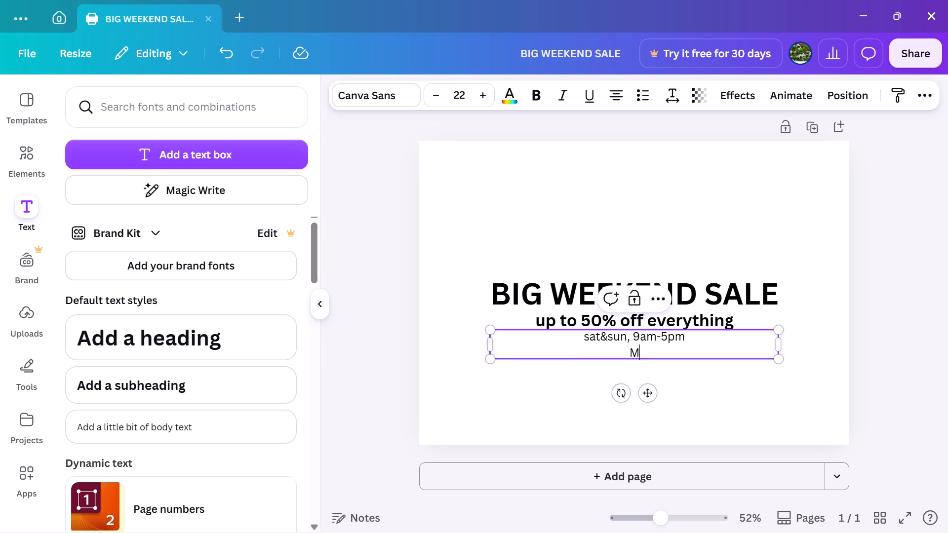
pyautogui.write('ain')
pyautogui.press('space')
pyautogui.write('tree')
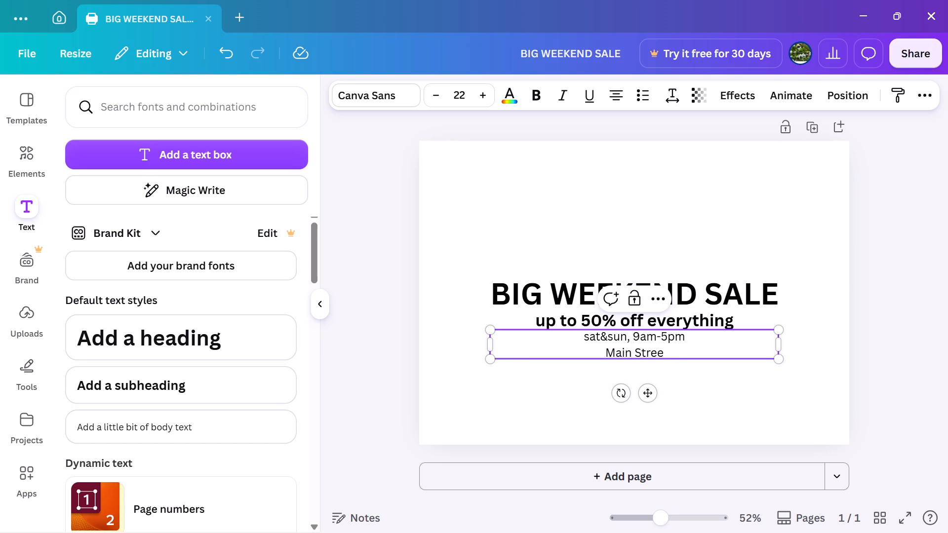
pyautogui.press('BackSpace')
pyautogui.write('am')
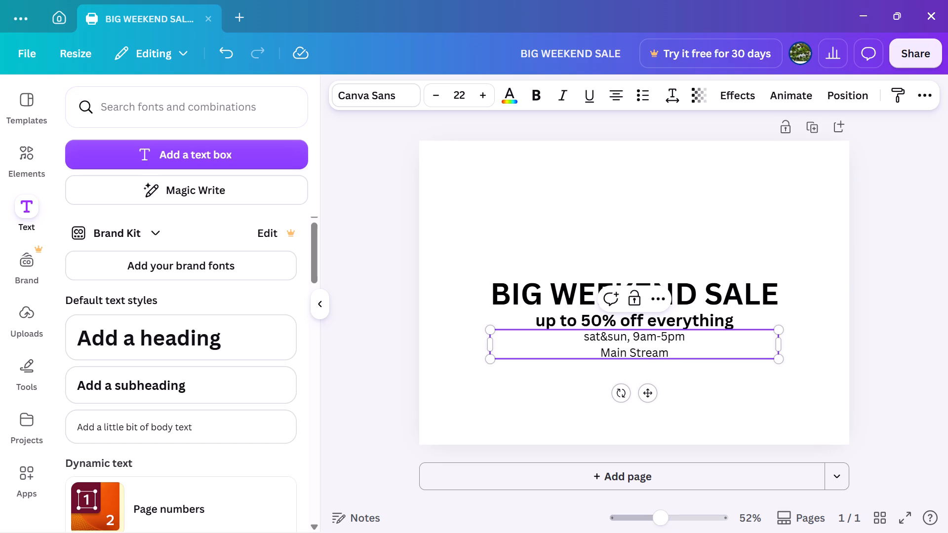
pyautogui.press('space')
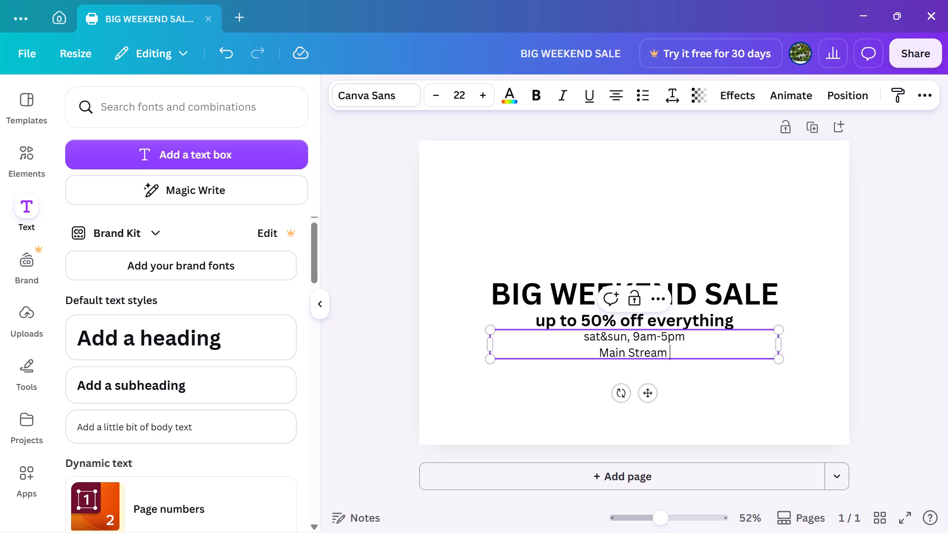
pyautogui.press('a')
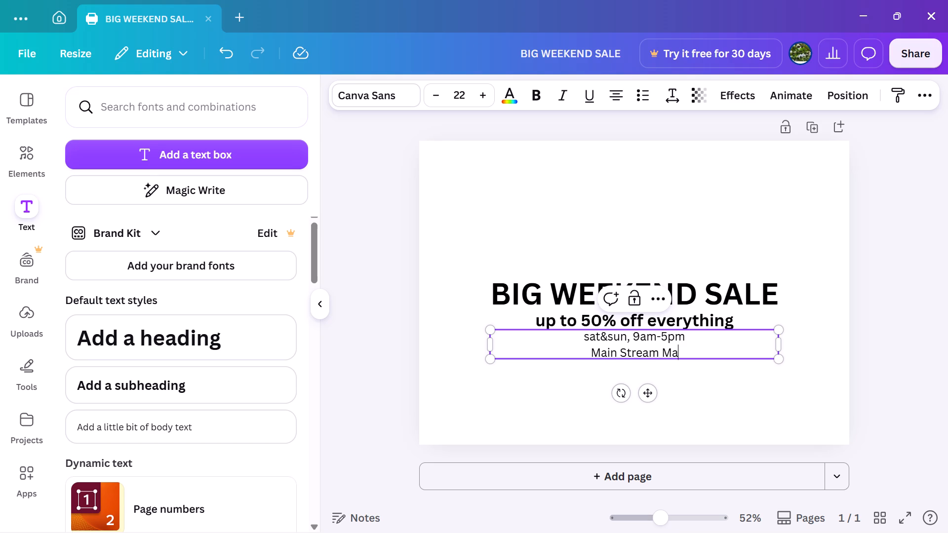
pyautogui.write('rket')
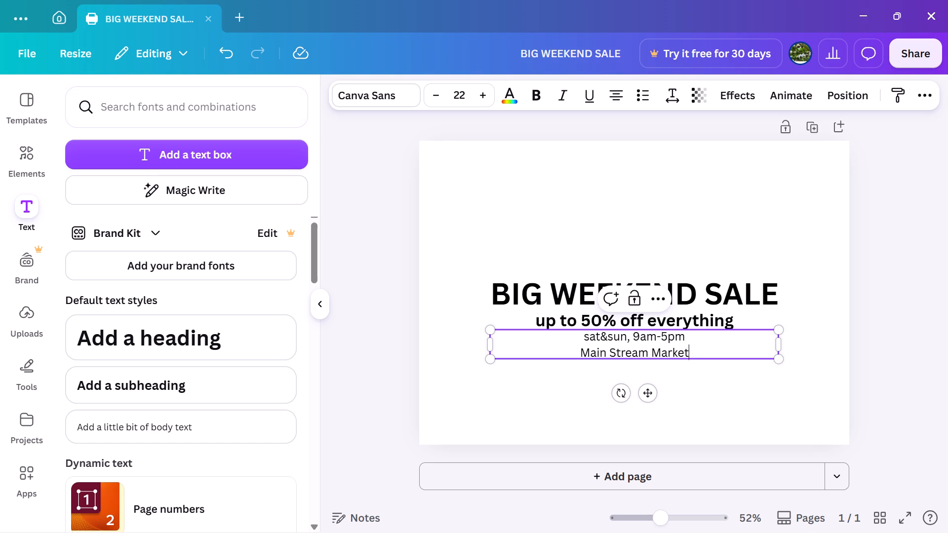
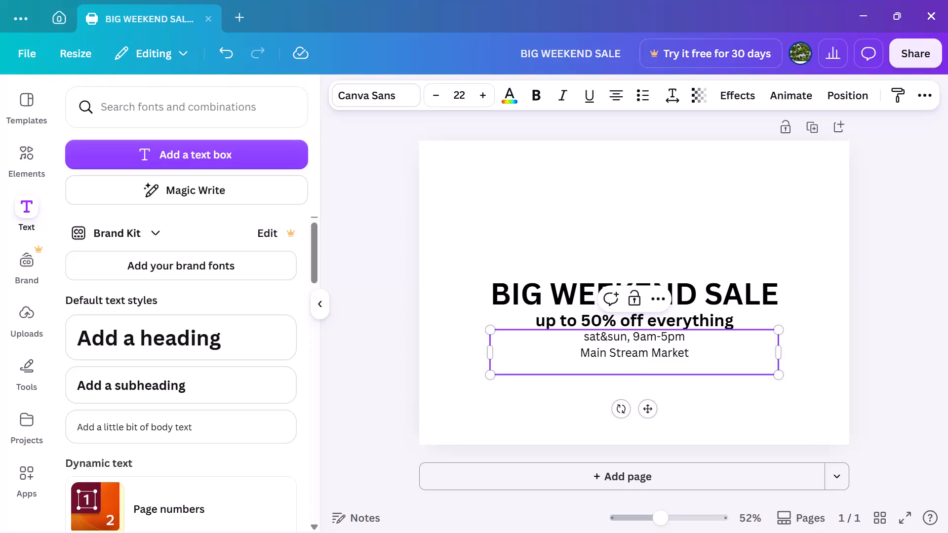
# Add a third line to the body text with the placeholder contact reading "call/whatsap:07xxxxxx".
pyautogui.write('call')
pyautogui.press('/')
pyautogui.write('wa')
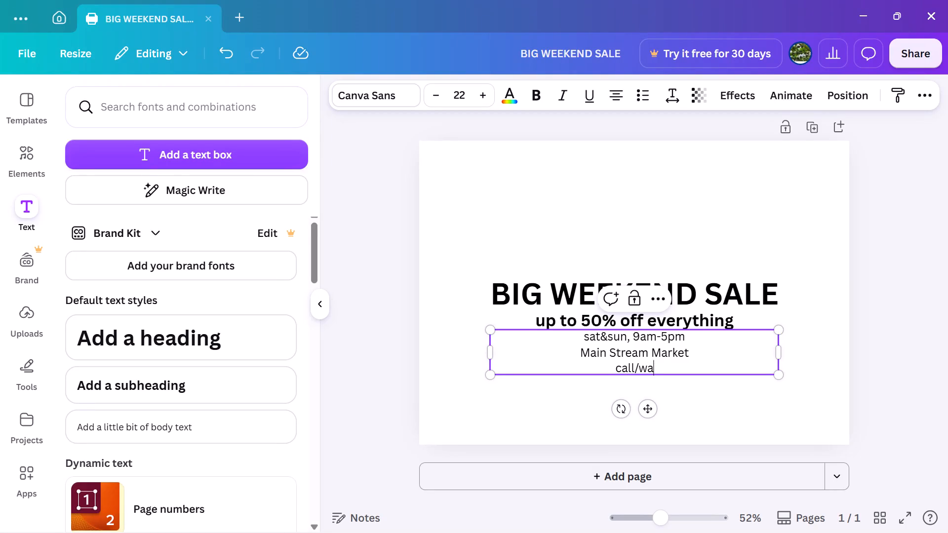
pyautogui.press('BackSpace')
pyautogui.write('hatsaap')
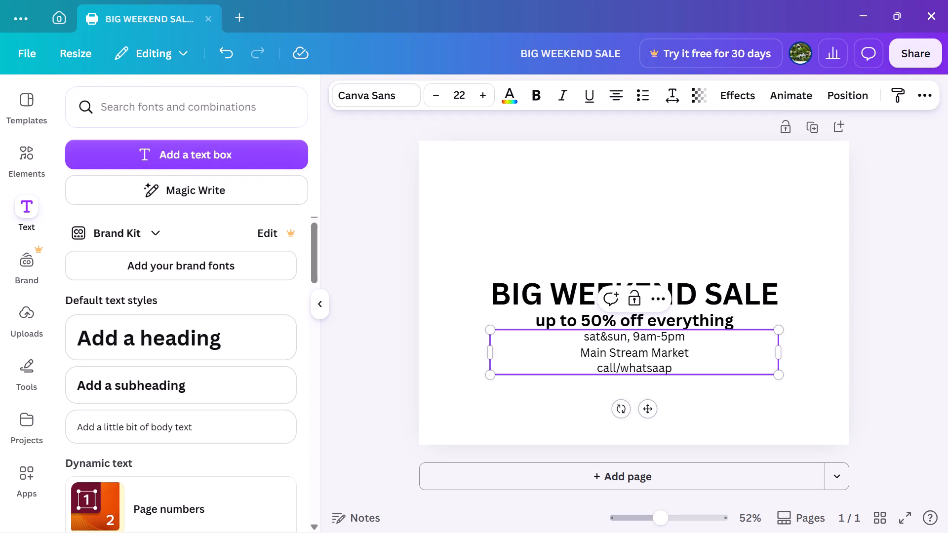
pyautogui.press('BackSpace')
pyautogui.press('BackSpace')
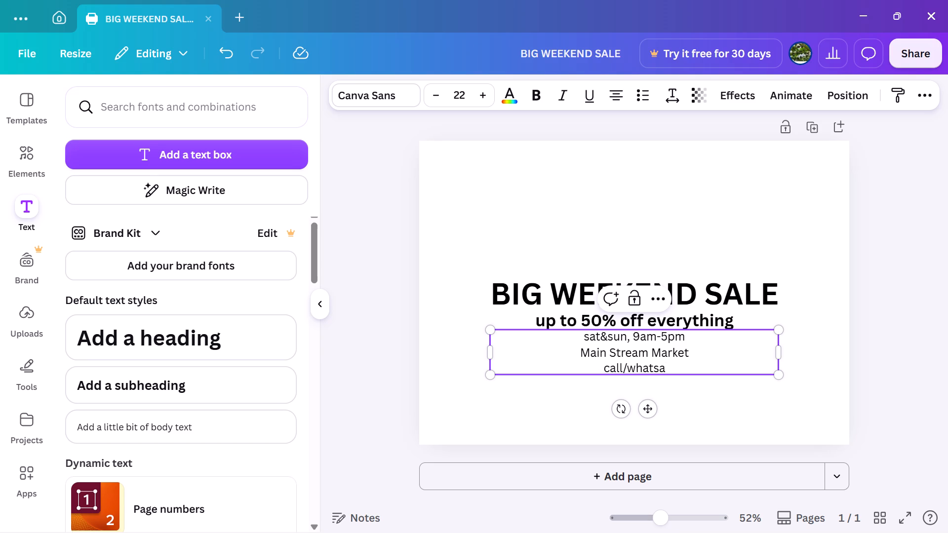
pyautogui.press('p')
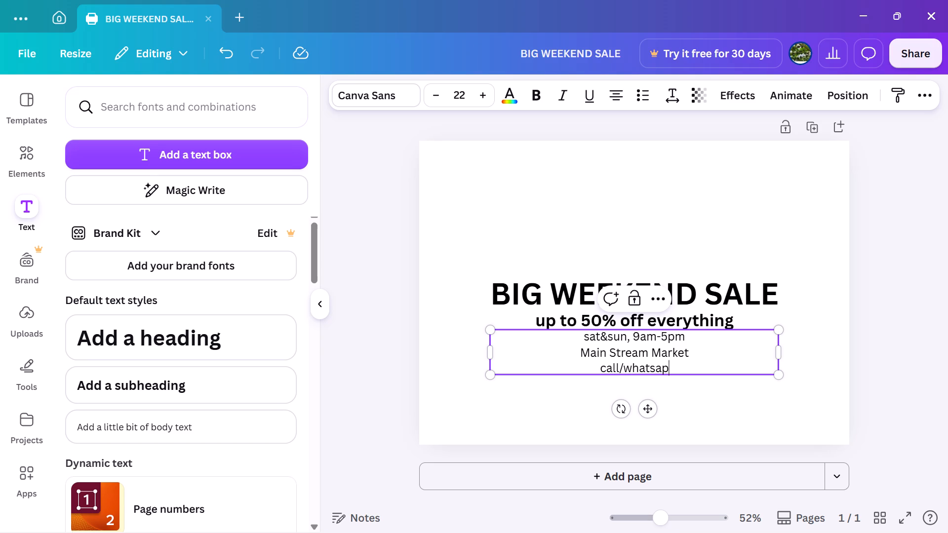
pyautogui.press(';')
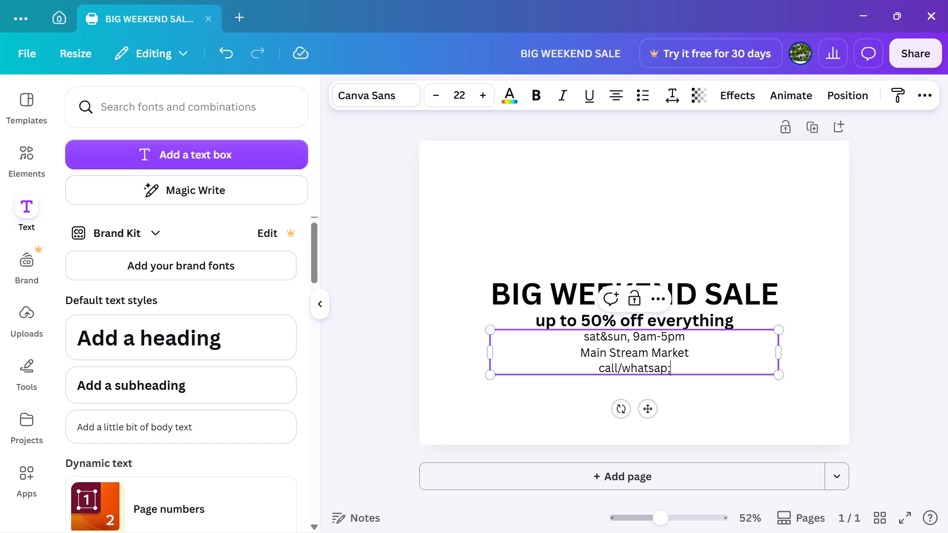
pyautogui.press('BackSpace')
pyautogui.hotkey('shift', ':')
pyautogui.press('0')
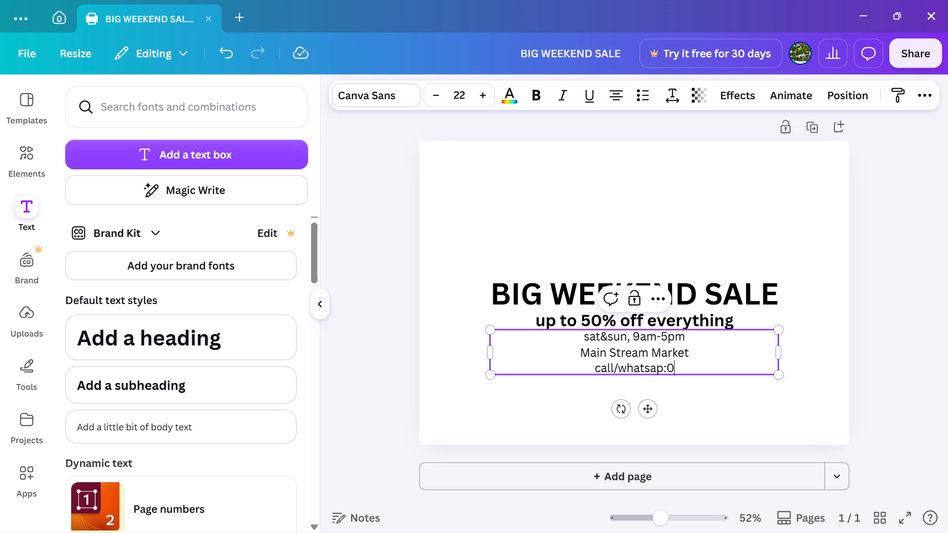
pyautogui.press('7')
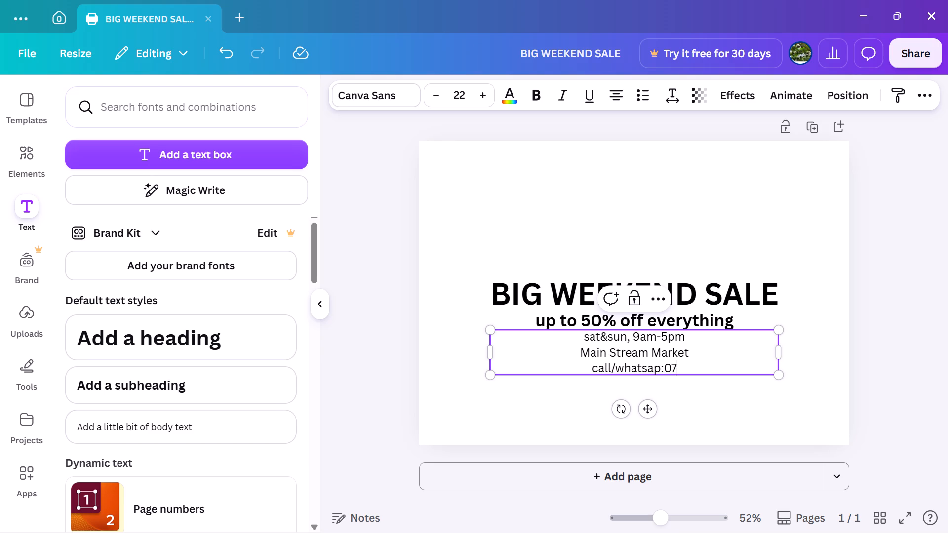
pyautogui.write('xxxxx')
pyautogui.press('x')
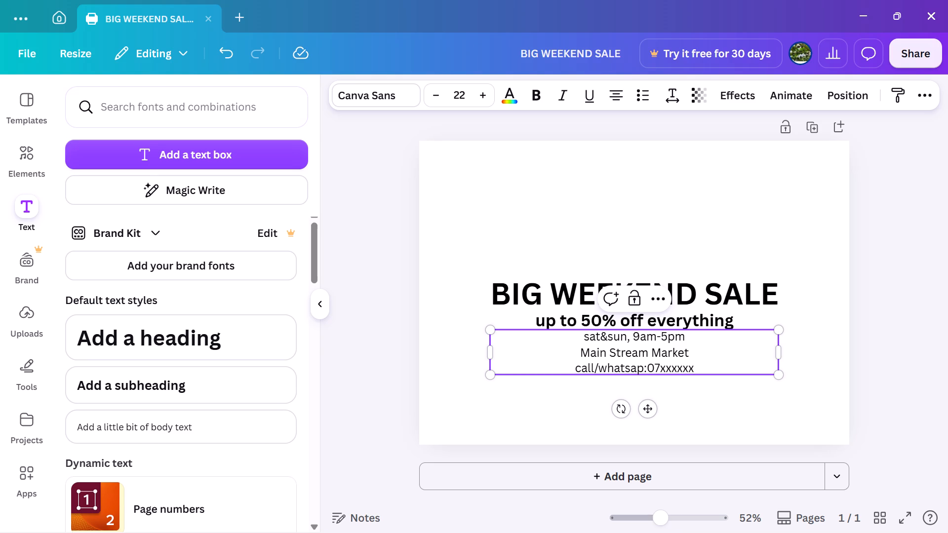
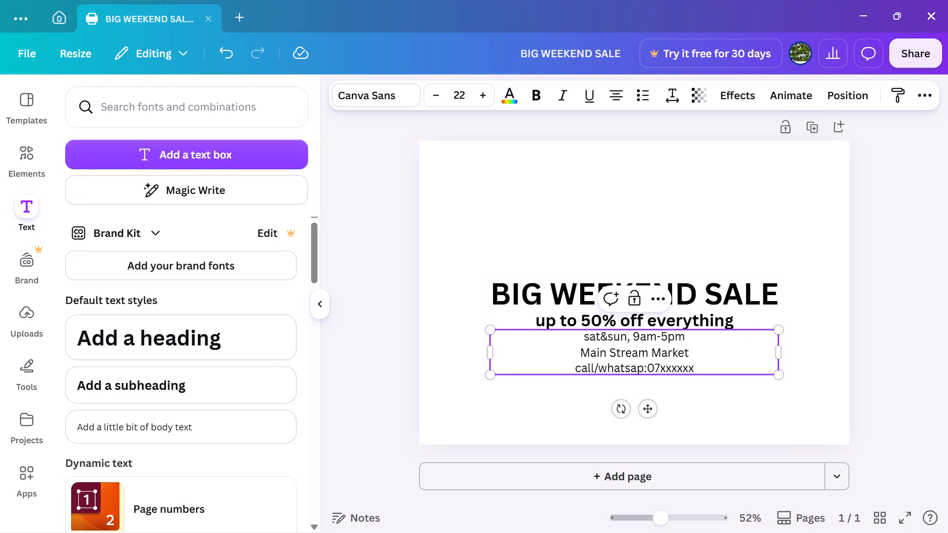
# Leave the finished body text box and select the blank page background instead.
pyautogui.click(736, 360)
pyautogui.click(734, 410)
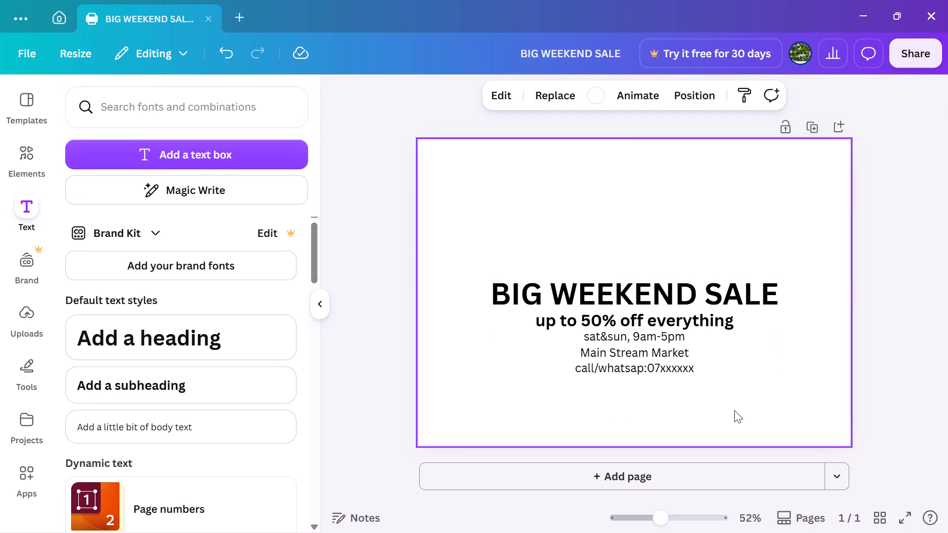
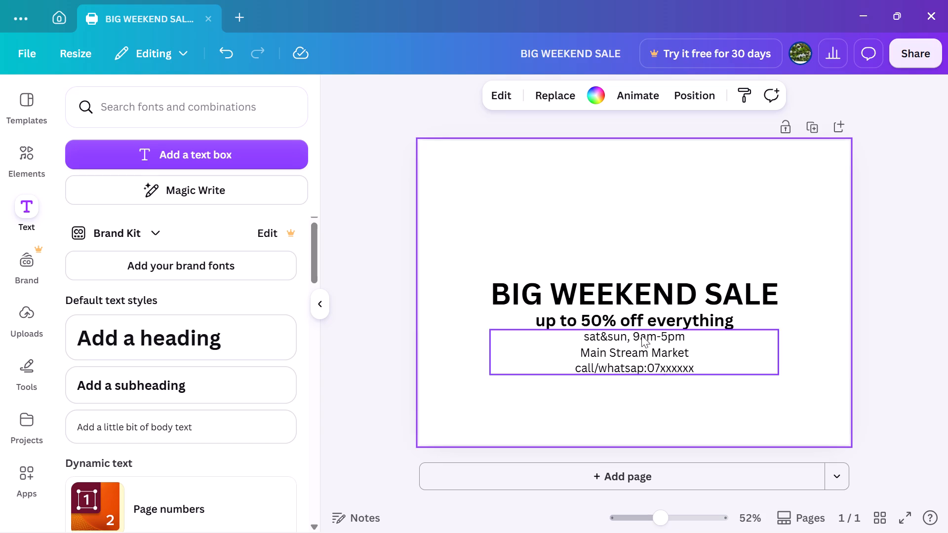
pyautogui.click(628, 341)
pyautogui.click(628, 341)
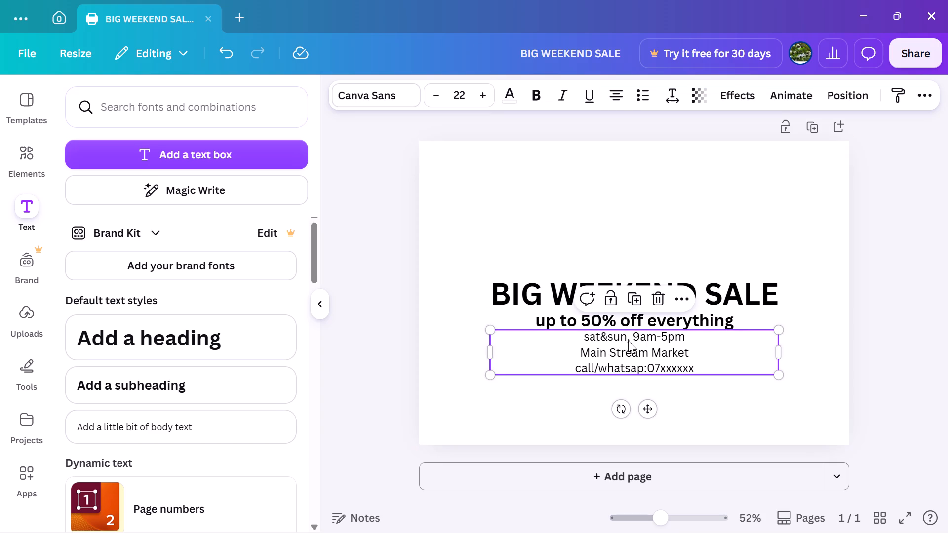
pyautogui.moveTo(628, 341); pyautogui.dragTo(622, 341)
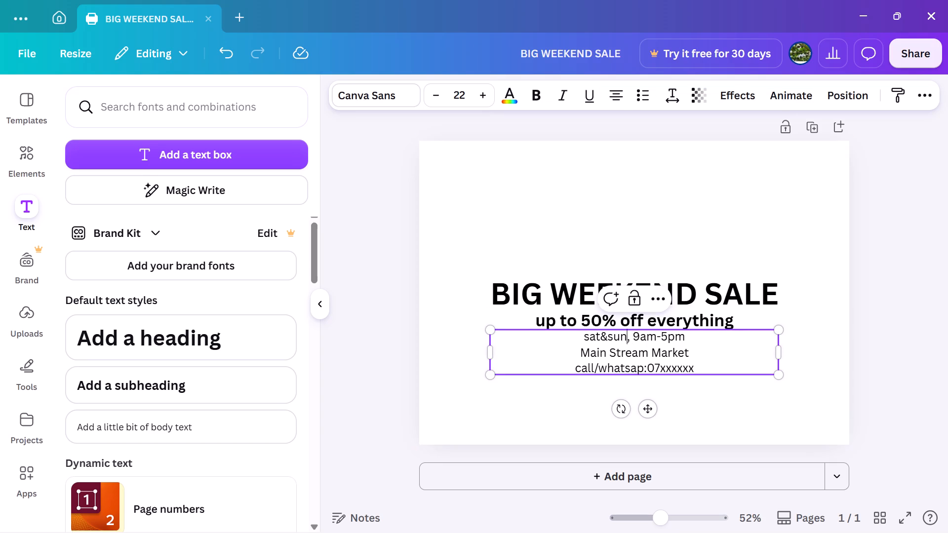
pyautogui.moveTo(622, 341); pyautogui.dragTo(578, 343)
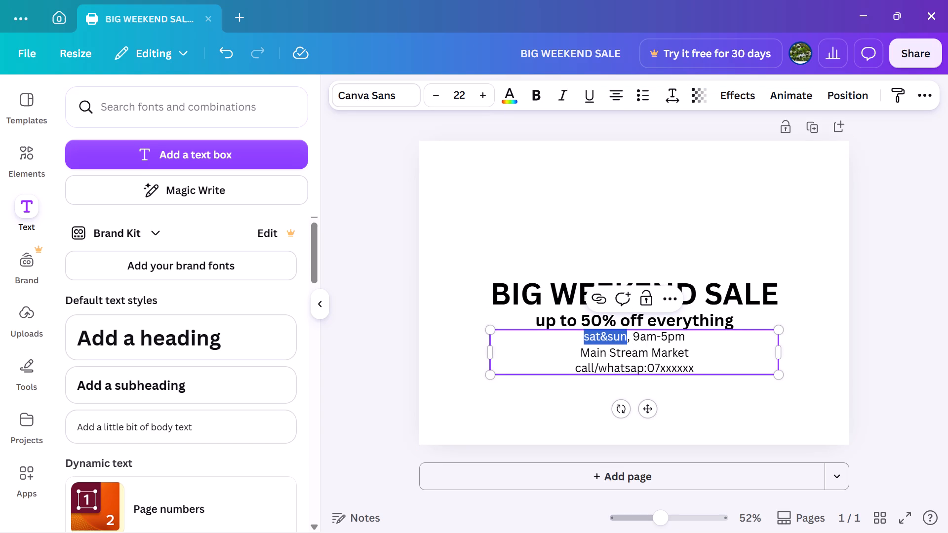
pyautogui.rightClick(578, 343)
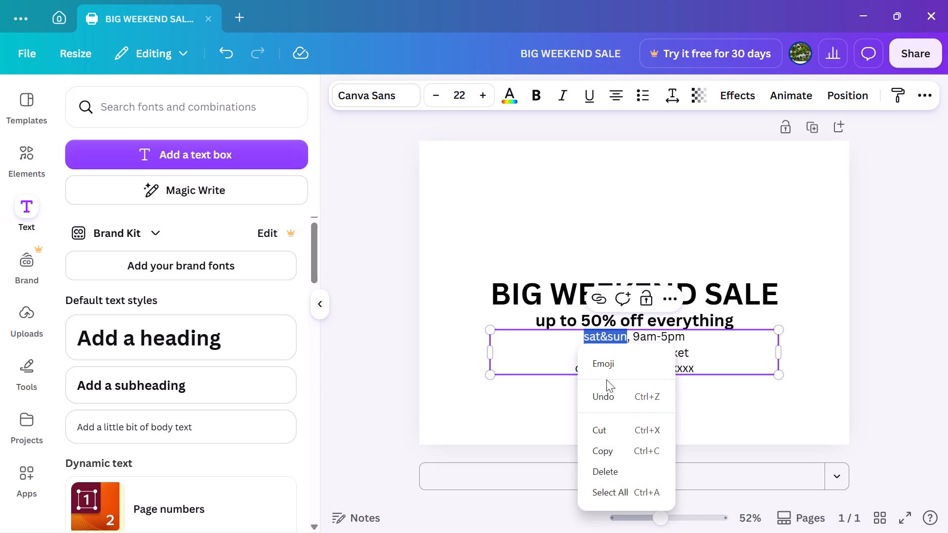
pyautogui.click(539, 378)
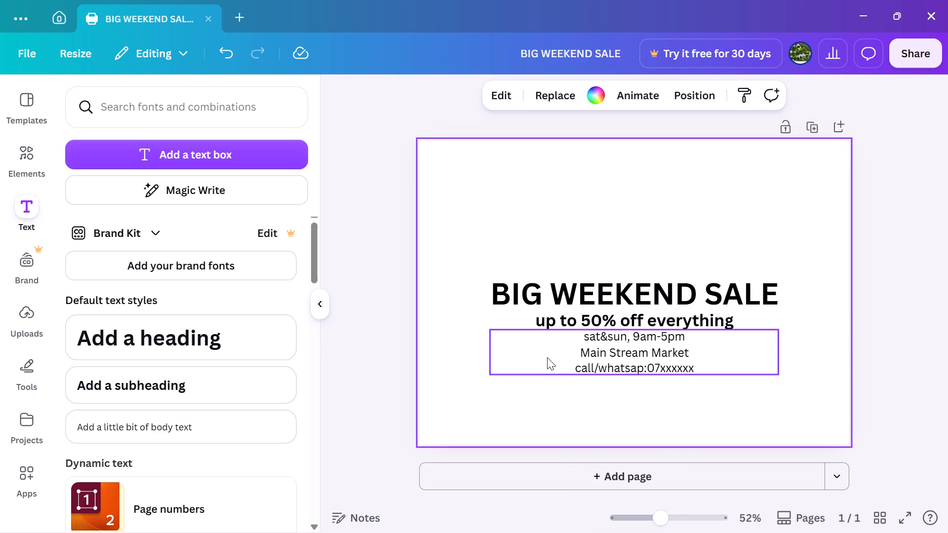
# Replace the days at the start of the body text's first line with "SAT&SUN" in capitals.
pyautogui.click(562, 345)
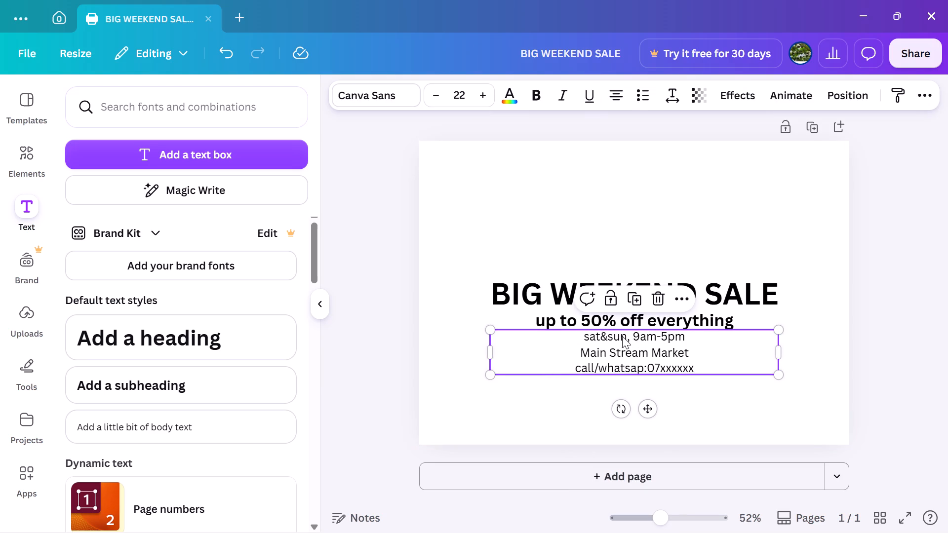
pyautogui.click(624, 336)
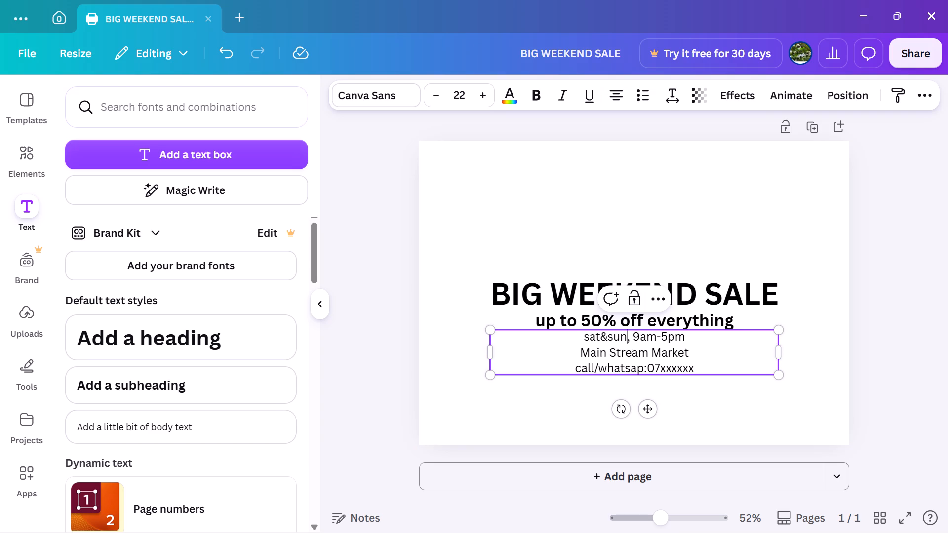
pyautogui.press('BackSpace')
pyautogui.press('BackSpace')
pyautogui.press('BackSpace')
pyautogui.press('BackSpace')
pyautogui.press('BackSpace')
pyautogui.press('BackSpace')
pyautogui.press('BackSpace')
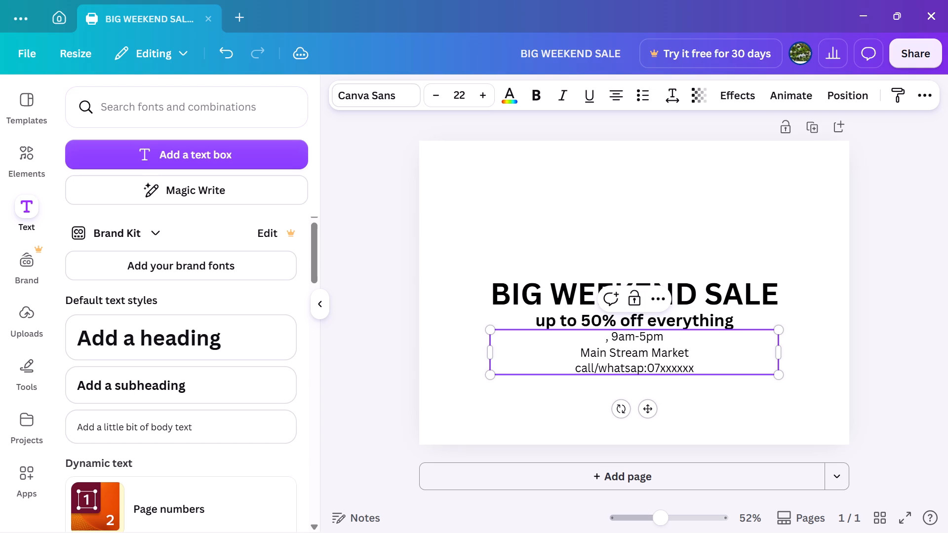
pyautogui.write('SA')
pyautogui.press('t')
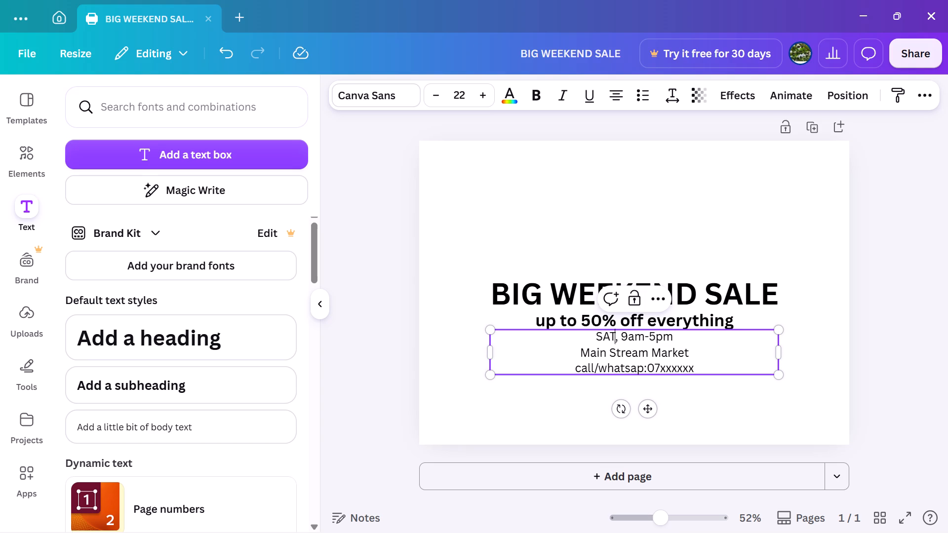
pyautogui.hotkey('shift', '&')
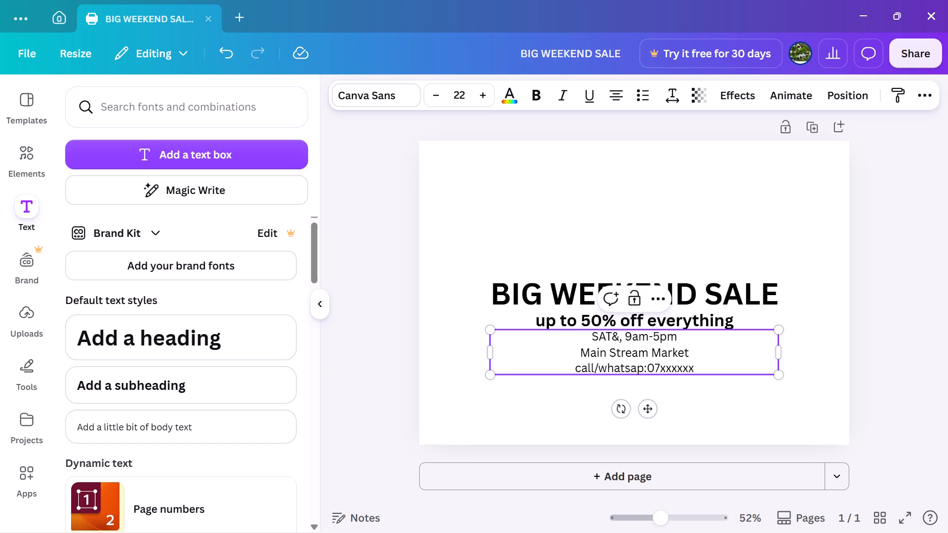
pyautogui.write('SA')
pyautogui.press('n')
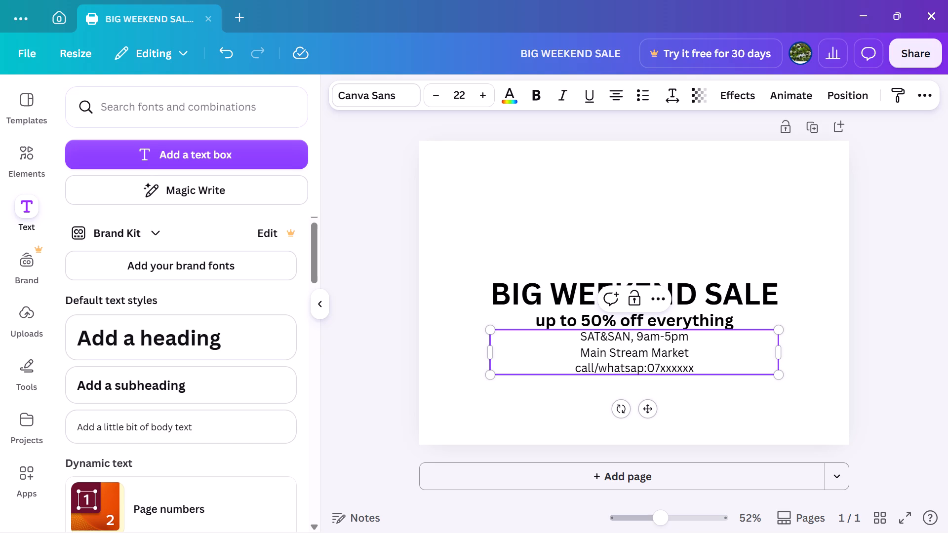
pyautogui.press('BackSpace')
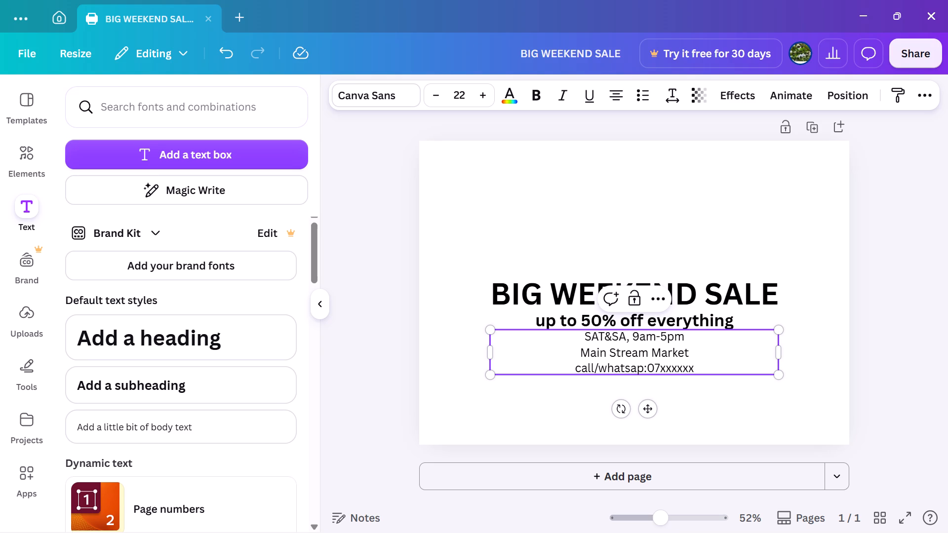
pyautogui.press('BackSpace')
pyautogui.write('UN')
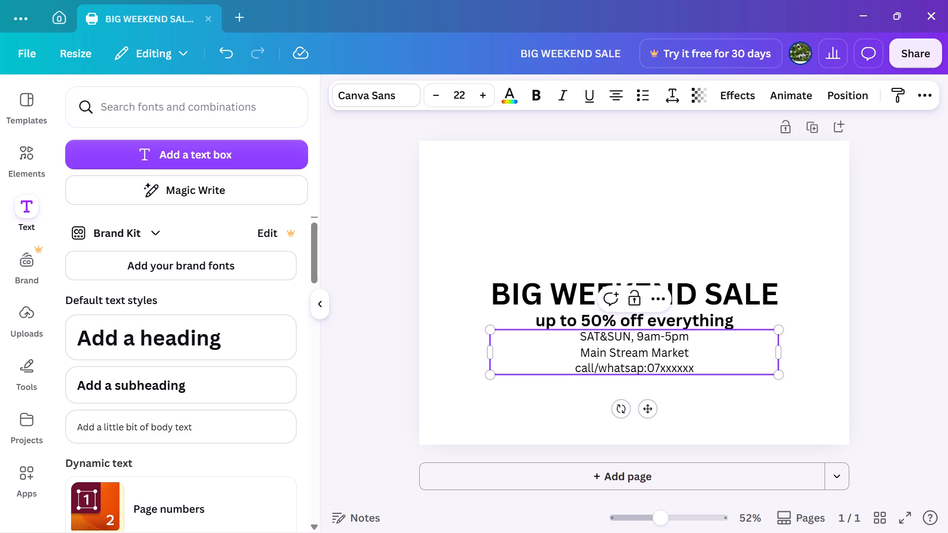
# Change the opening hours on the body text's first line to "9AM-10AM".
pyautogui.click(692, 341)
pyautogui.press('BackSpace')
pyautogui.press('BackSpace')
pyautogui.press('BackSpace')
pyautogui.press('BackSpace')
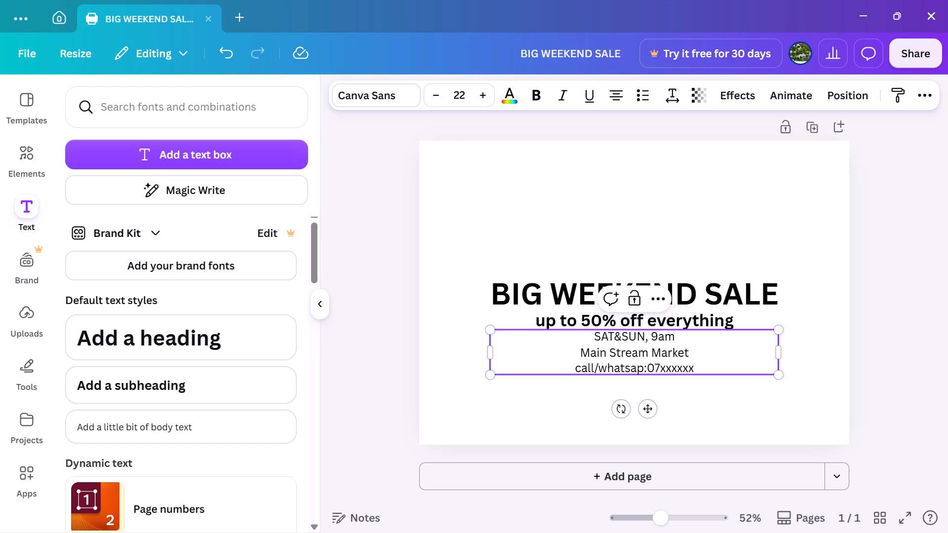
pyautogui.press('BackSpace')
pyautogui.press('BackSpace')
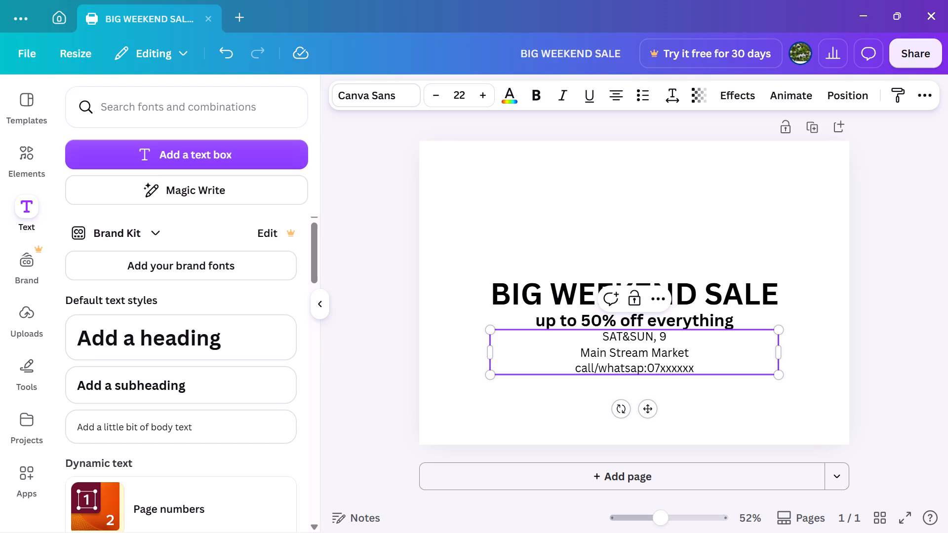
pyautogui.write('AM')
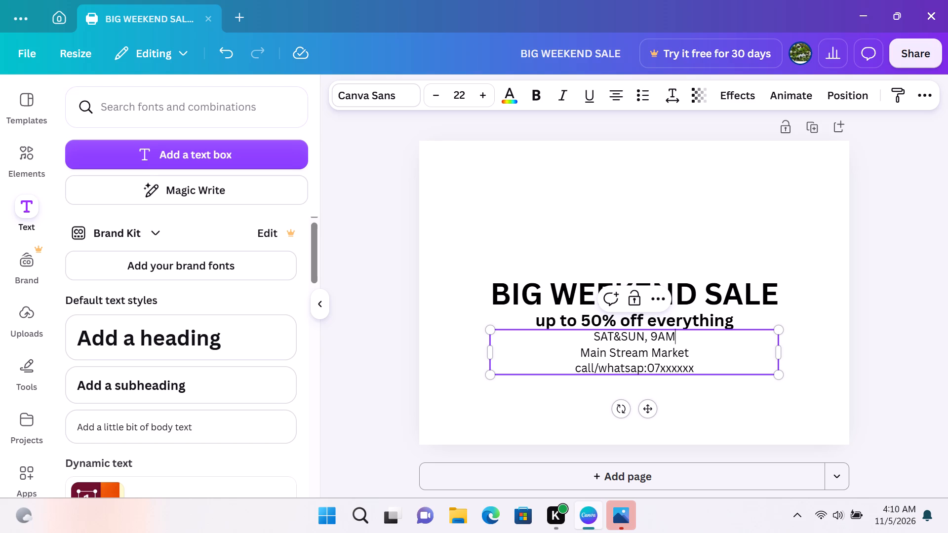
pyautogui.press('-')
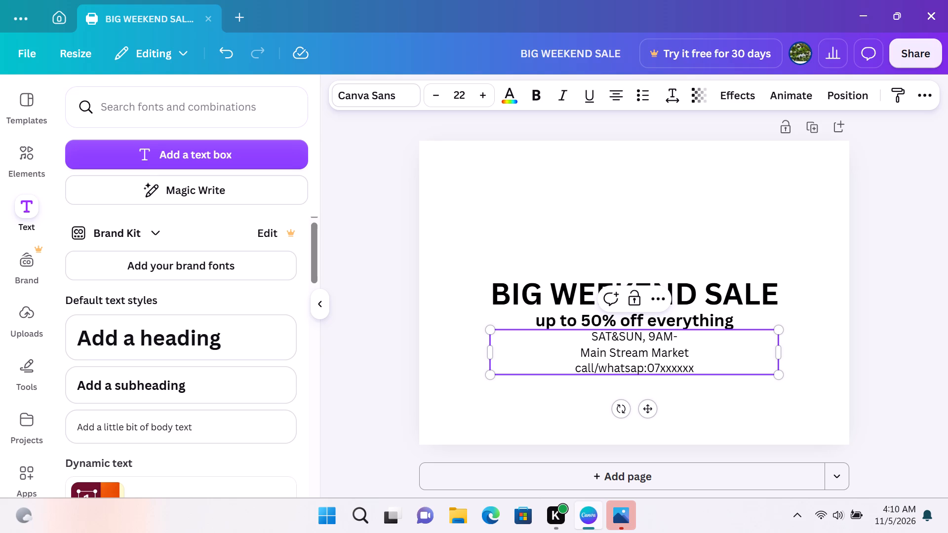
pyautogui.write('10')
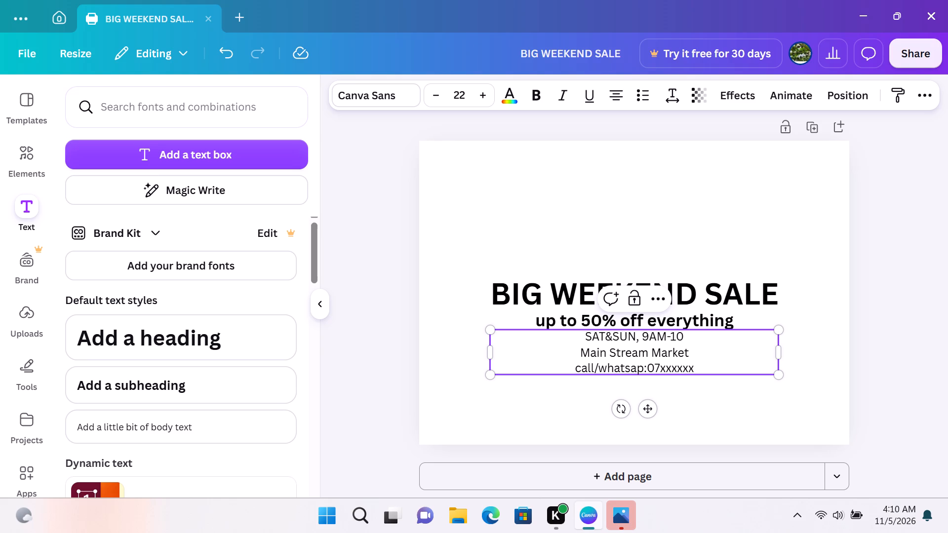
pyautogui.write('AM')
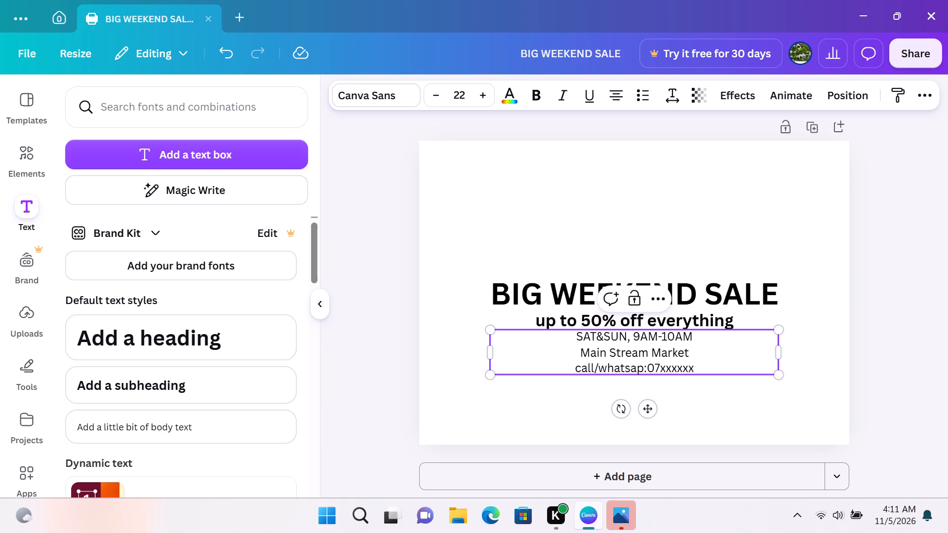
# Replace the venue on the body text's second line with "MAIN RUGBY PITCH".
pyautogui.click(690, 355)
pyautogui.press('BackSpace')
pyautogui.press('BackSpace')
pyautogui.press('BackSpace')
pyautogui.press('BackSpace')
pyautogui.press('BackSpace')
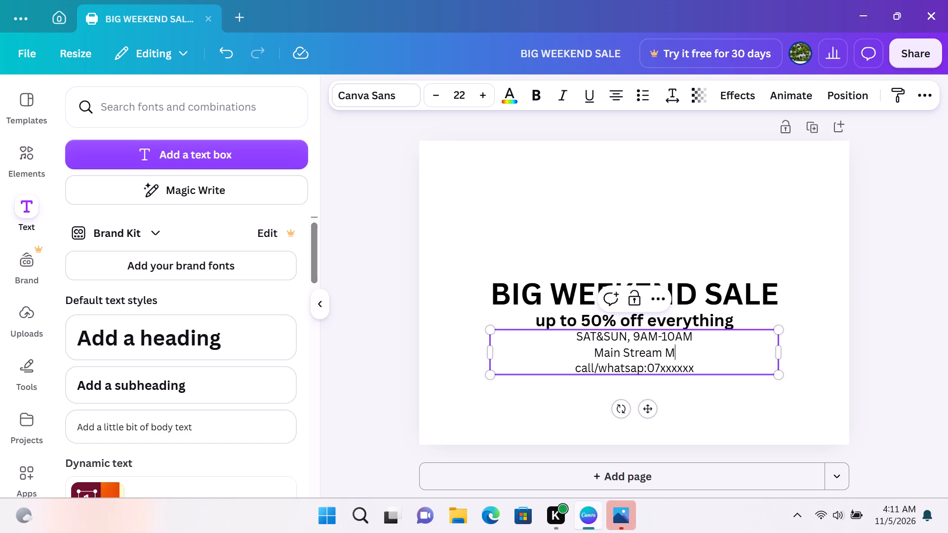
pyautogui.press('BackSpace')
pyautogui.press('BackSpace')
pyautogui.press('BackSpace')
pyautogui.press('BackSpace')
pyautogui.press('BackSpace')
pyautogui.press('BackSpace')
pyautogui.press('BackSpace')
pyautogui.press('BackSpace')
pyautogui.press('BackSpace')
pyautogui.press('BackSpace')
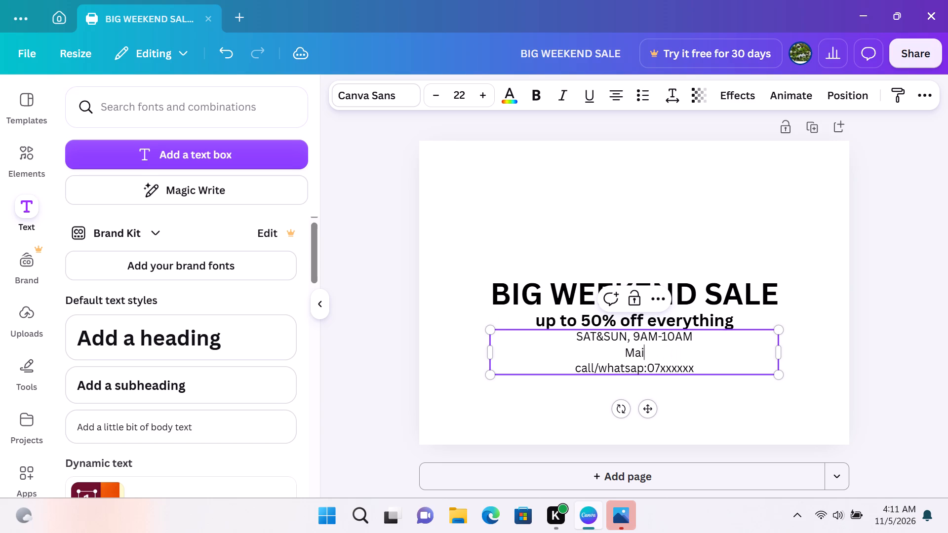
pyautogui.press('BackSpace')
pyautogui.press('BackSpace')
pyautogui.press('BackSpace')
pyautogui.write('MAIN')
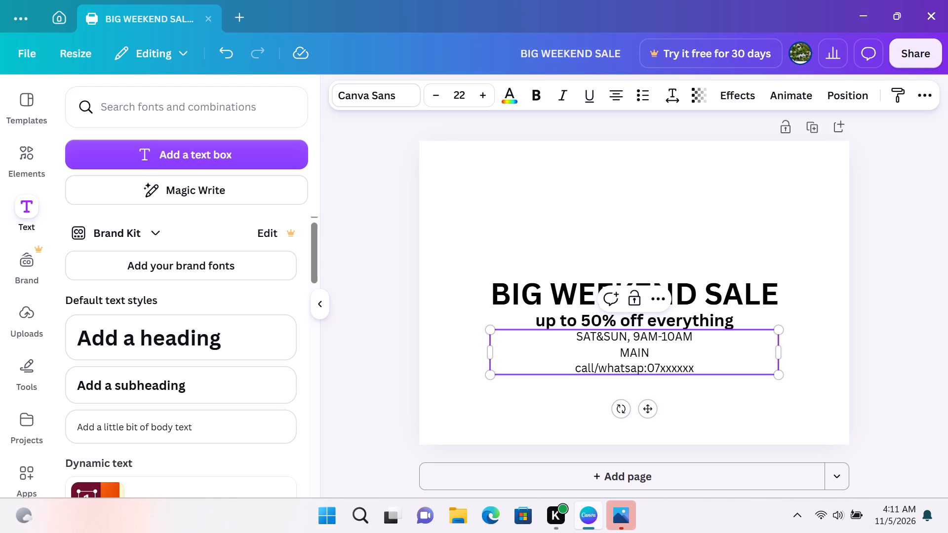
pyautogui.press('space')
pyautogui.write('RUG')
pyautogui.write('BY')
pyautogui.press('space')
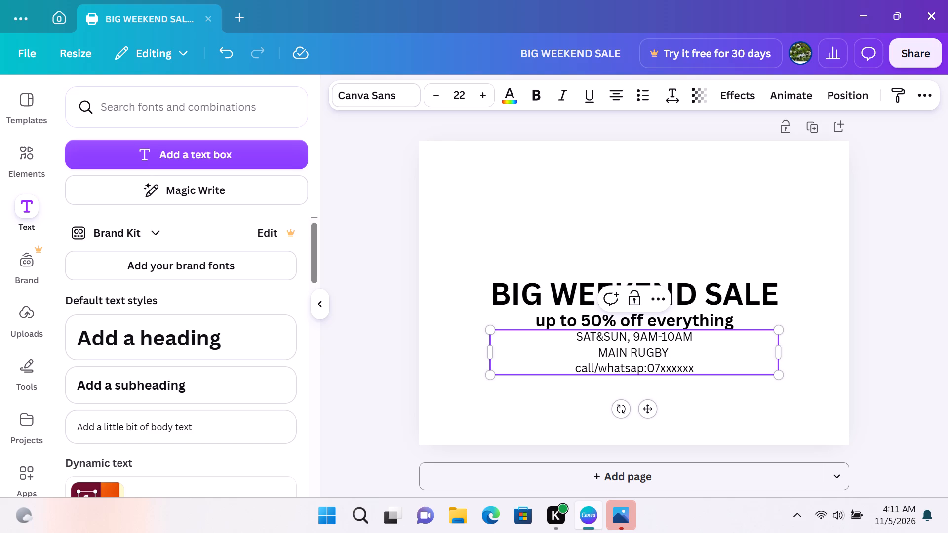
pyautogui.press('p')
pyautogui.write('IT')
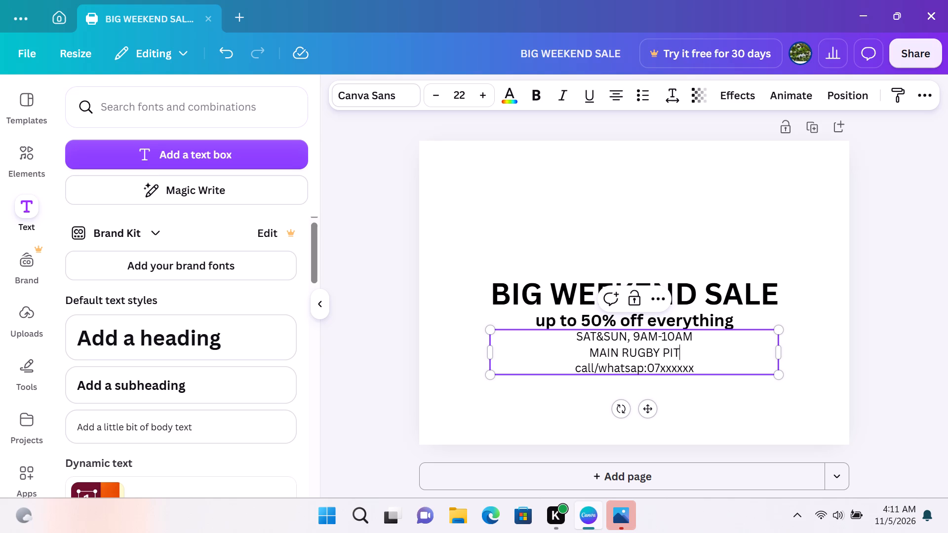
pyautogui.write('CH')
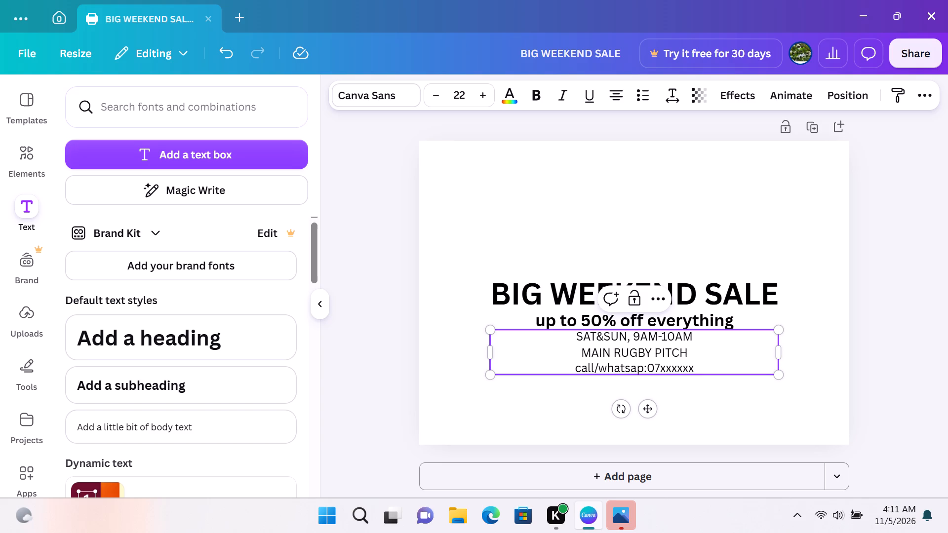
pyautogui.press('Return')
pyautogui.press('BackSpace')
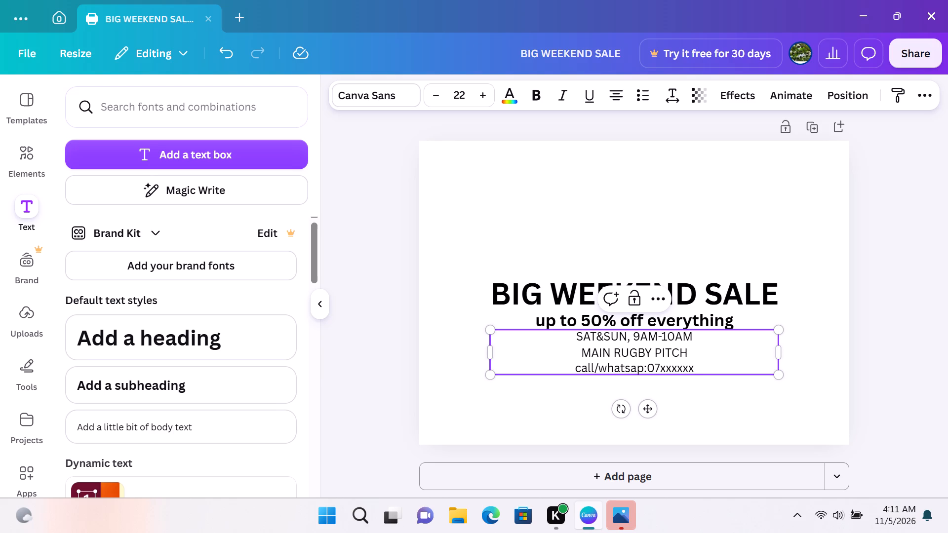
# Replace the placeholder digits on the body text's call/whatsap line with the contact phone number.
pyautogui.click(697, 370)
pyautogui.press('BackSpace')
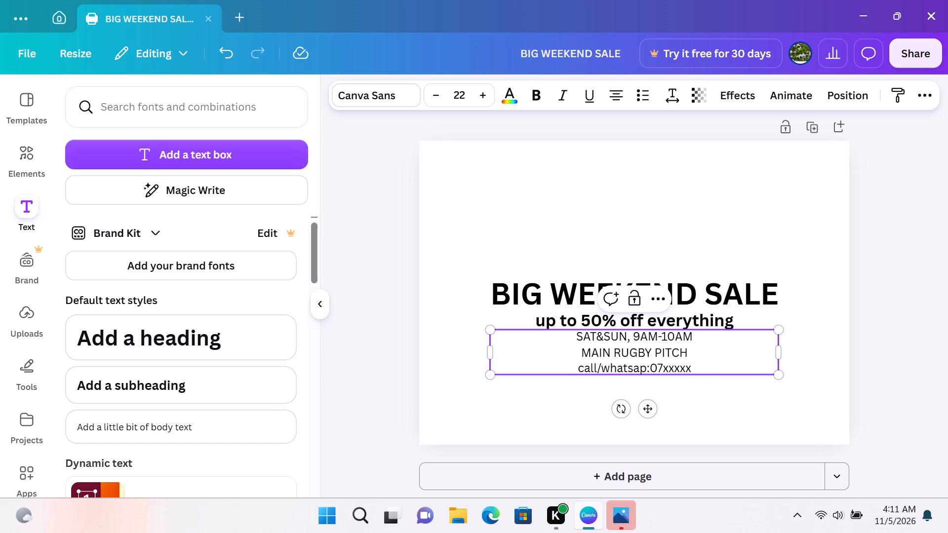
pyautogui.press('BackSpace')
pyautogui.press('BackSpace')
pyautogui.press('BackSpace')
pyautogui.press('BackSpace')
pyautogui.press('BackSpace')
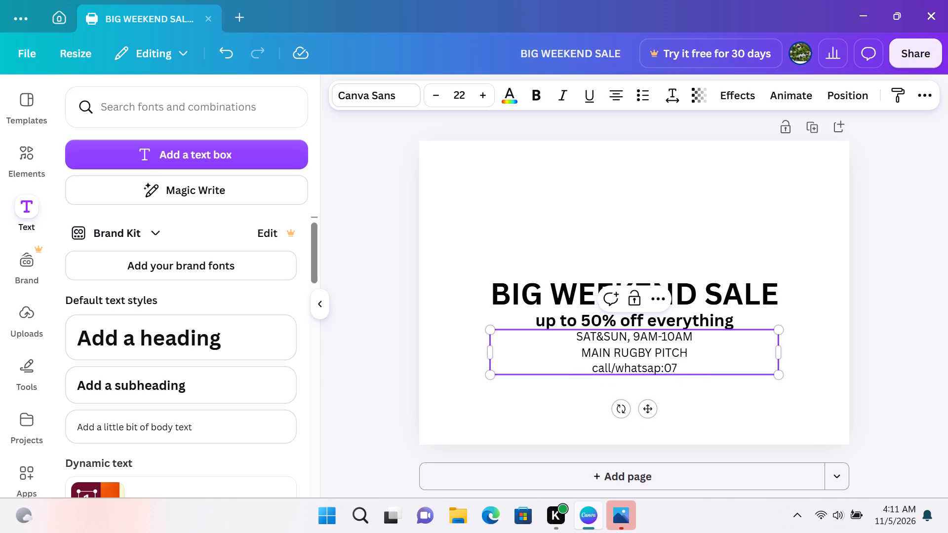
# Complete the contact phone number on the body text's call/whatsap line by adding its remaining digits.
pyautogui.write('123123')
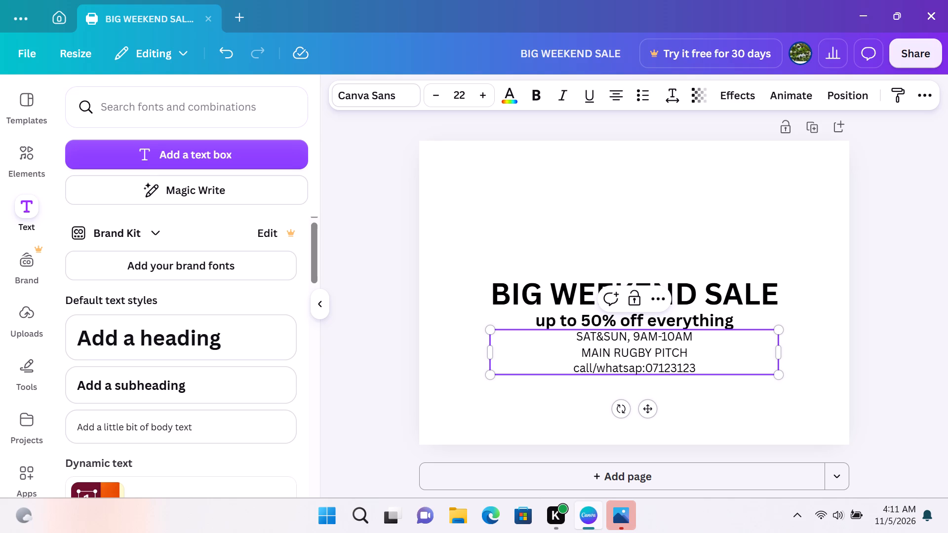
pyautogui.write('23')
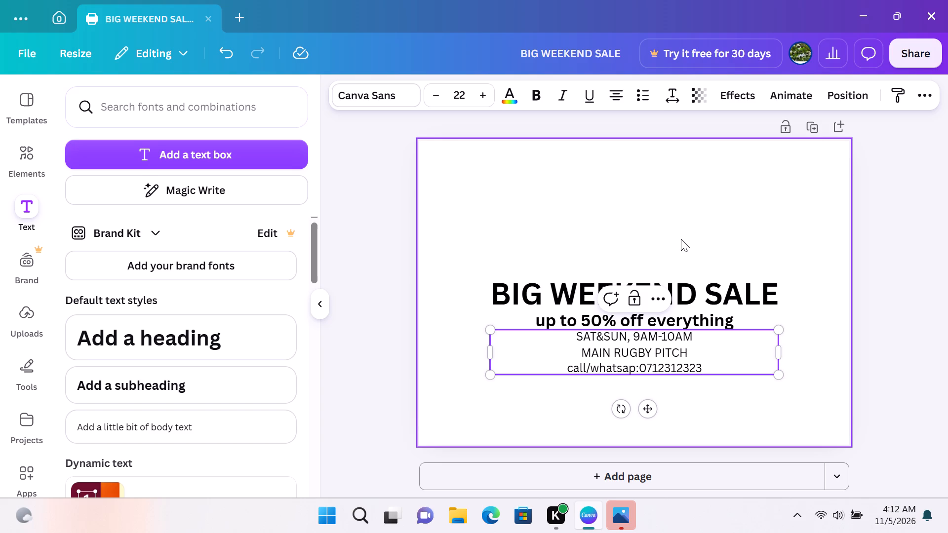
pyautogui.click(706, 367)
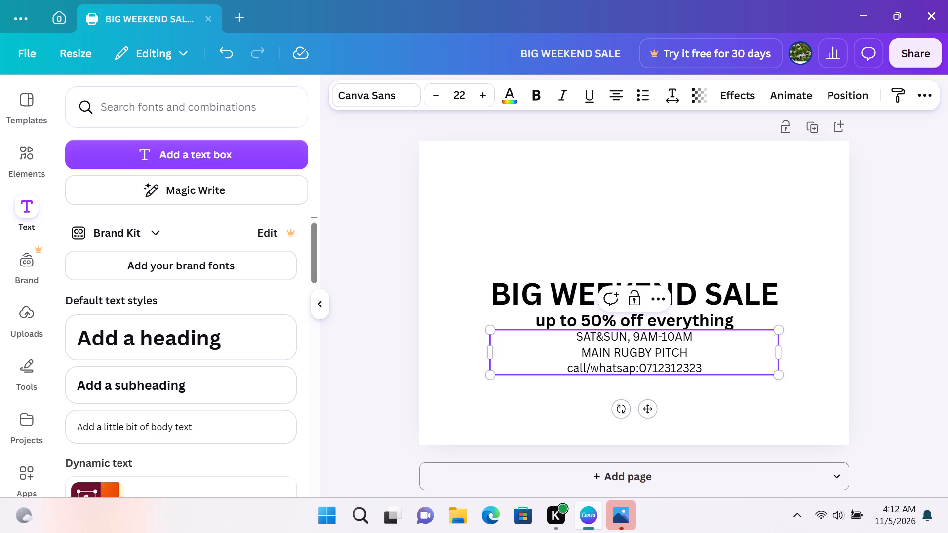
pyautogui.doubleClick(709, 361)
pyautogui.click(709, 361)
pyautogui.doubleClick(709, 361)
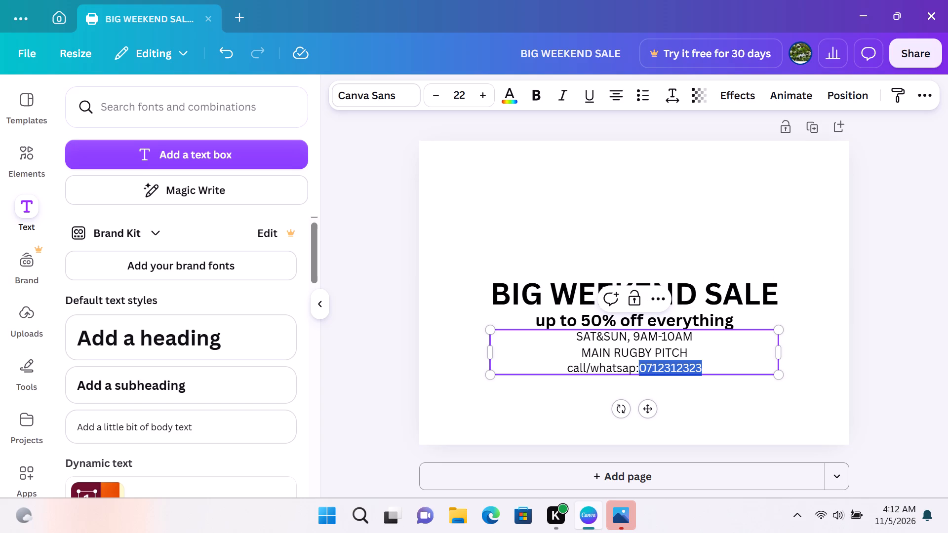
pyautogui.click(709, 361)
pyautogui.click(736, 349)
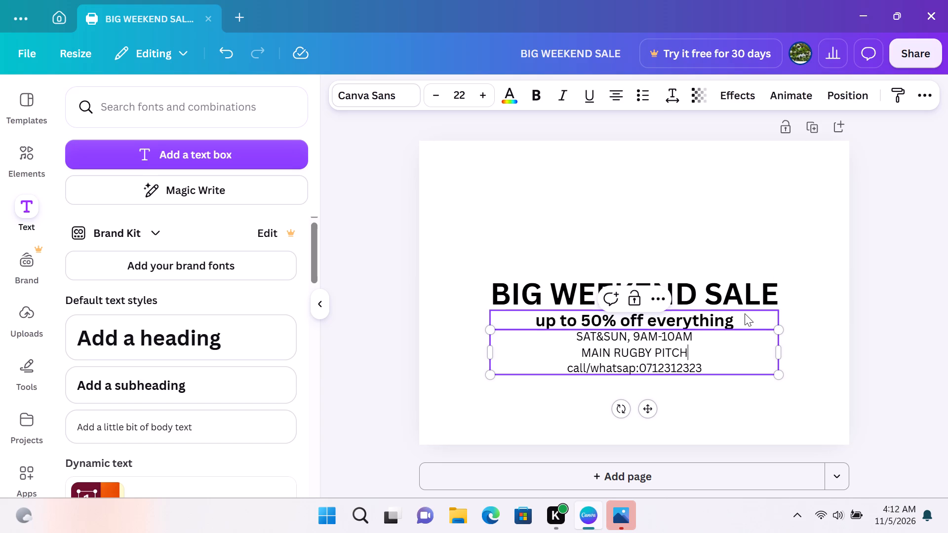
# Finish editing the body text and select the flyer page's blank background.
pyautogui.click(749, 249)
pyautogui.click(749, 249)
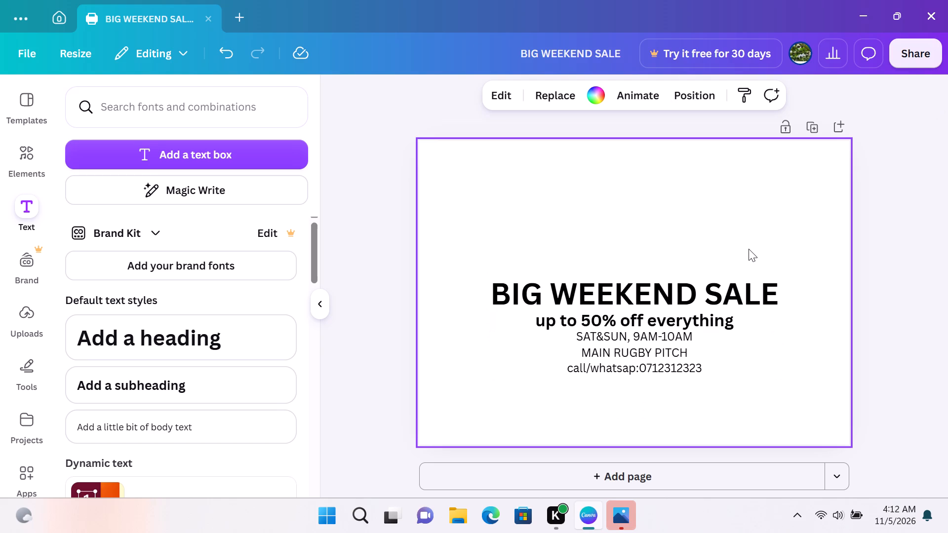
pyautogui.doubleClick(730, 230)
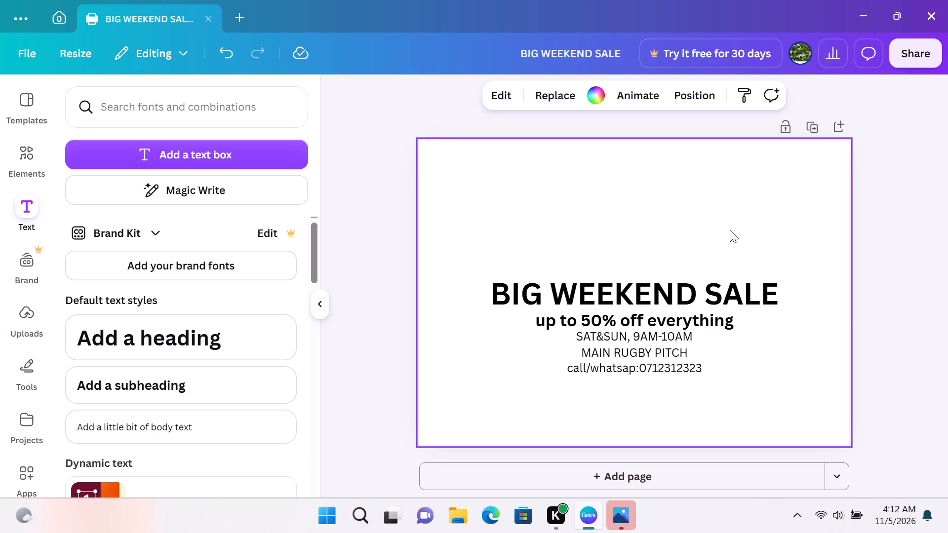
pyautogui.click(730, 230)
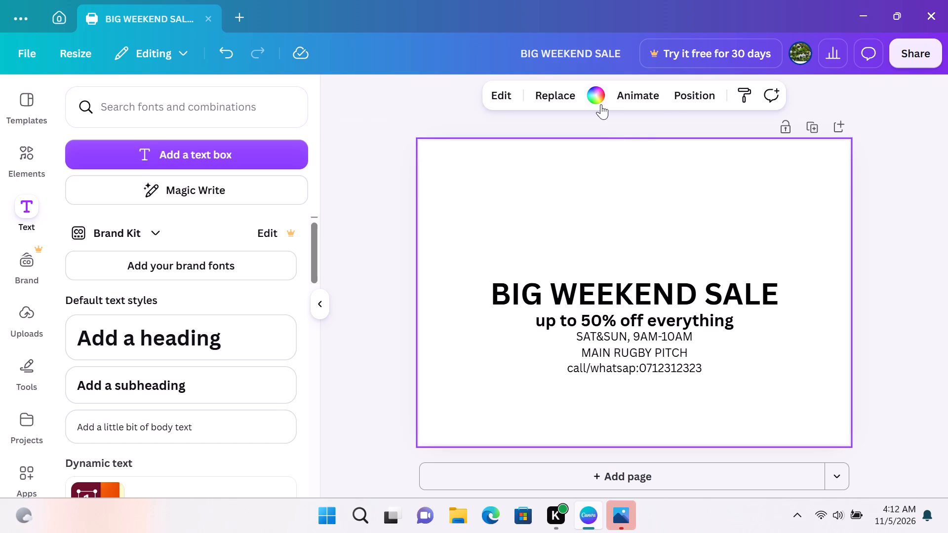
# Fill the page background with the default purple-to-yellow gradient.
pyautogui.click(598, 101)
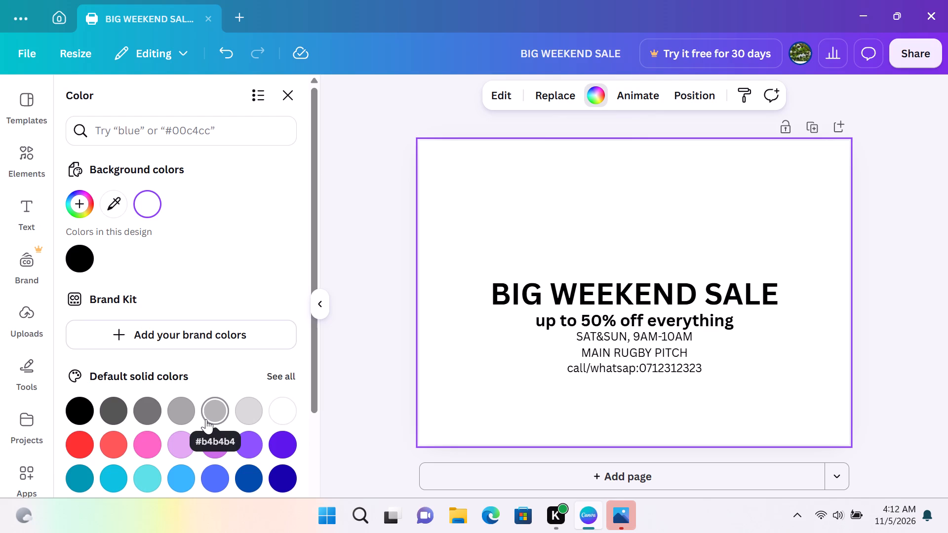
pyautogui.scroll(-2, 206, 419)
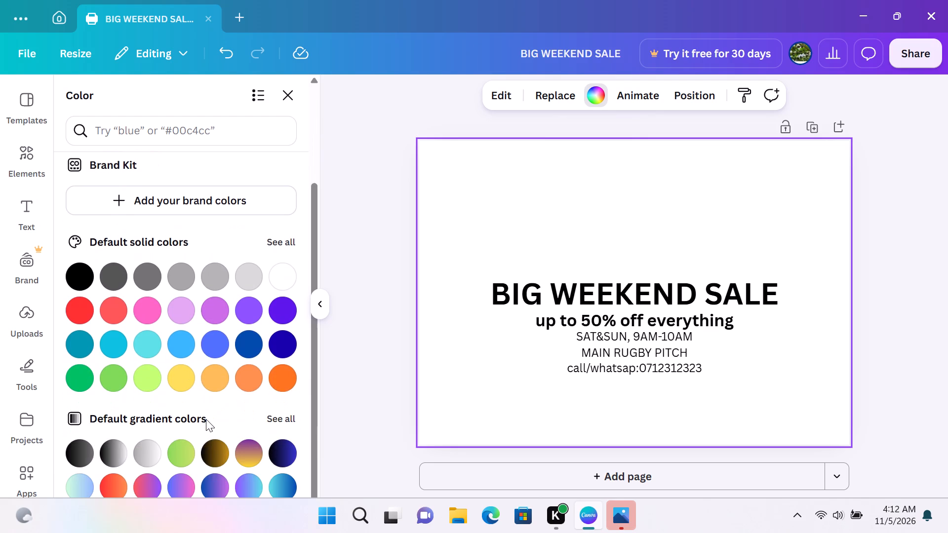
pyautogui.scroll(-1, 206, 419)
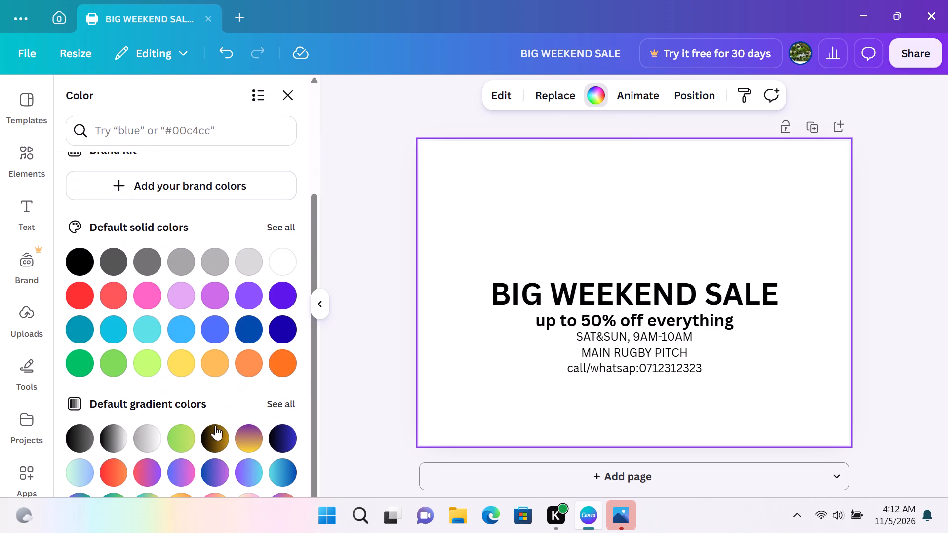
pyautogui.click(250, 435)
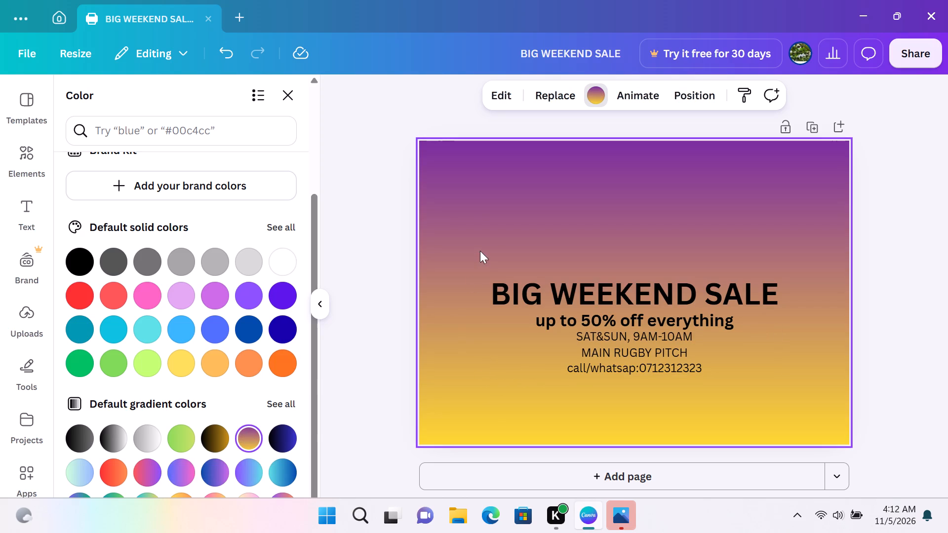
pyautogui.click(489, 240)
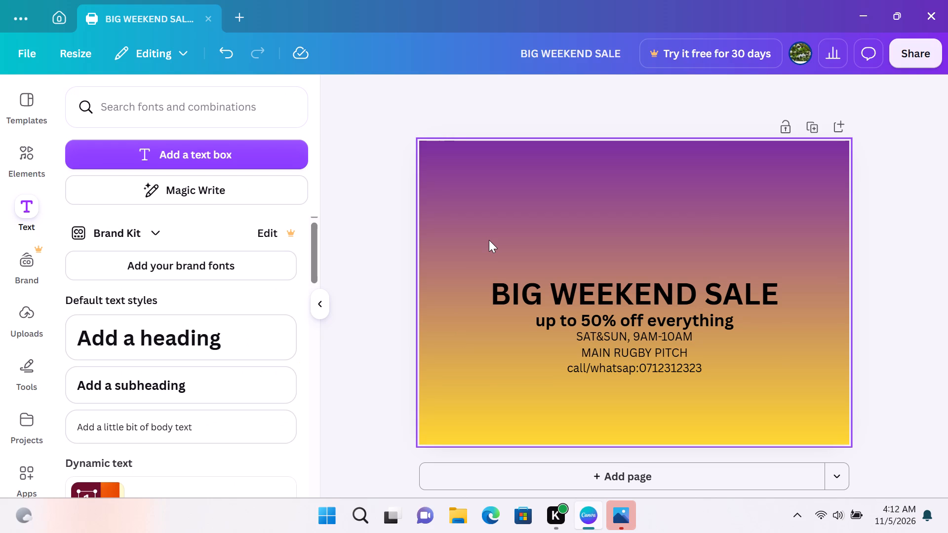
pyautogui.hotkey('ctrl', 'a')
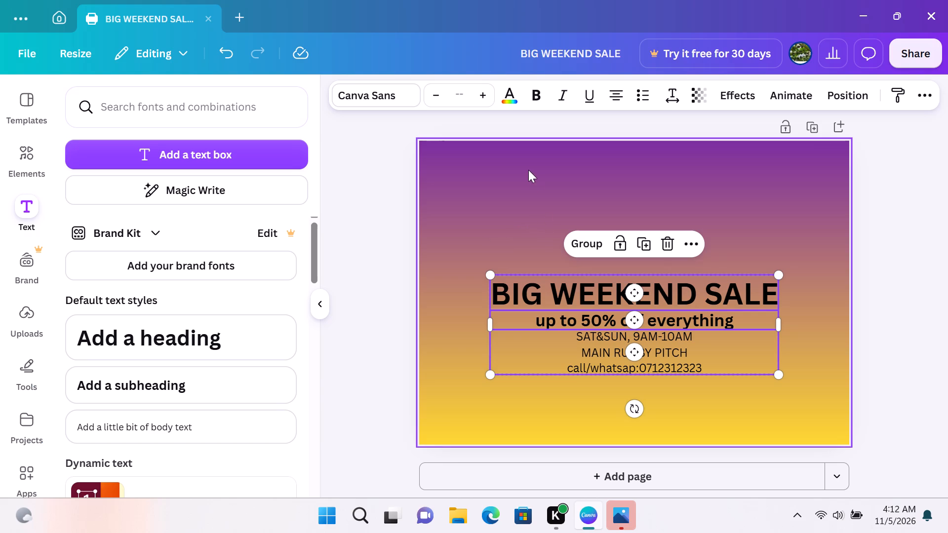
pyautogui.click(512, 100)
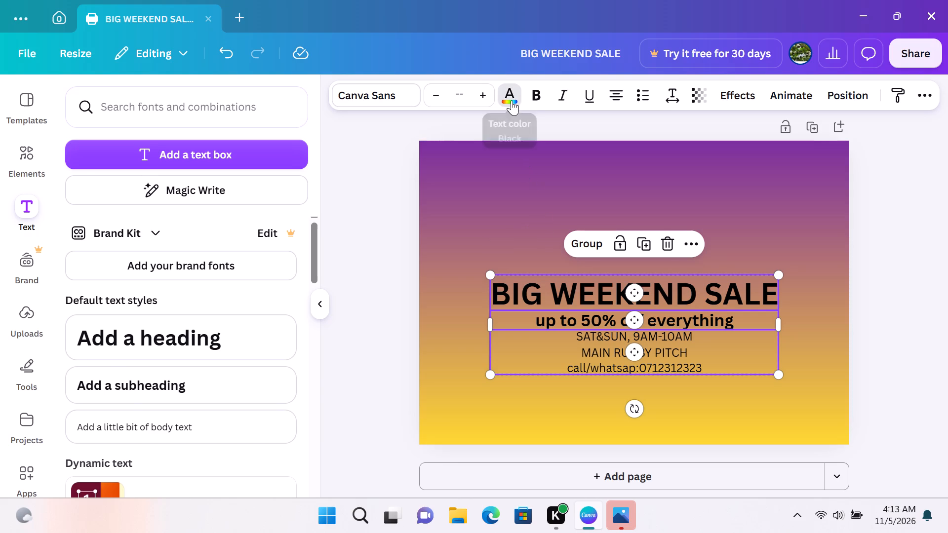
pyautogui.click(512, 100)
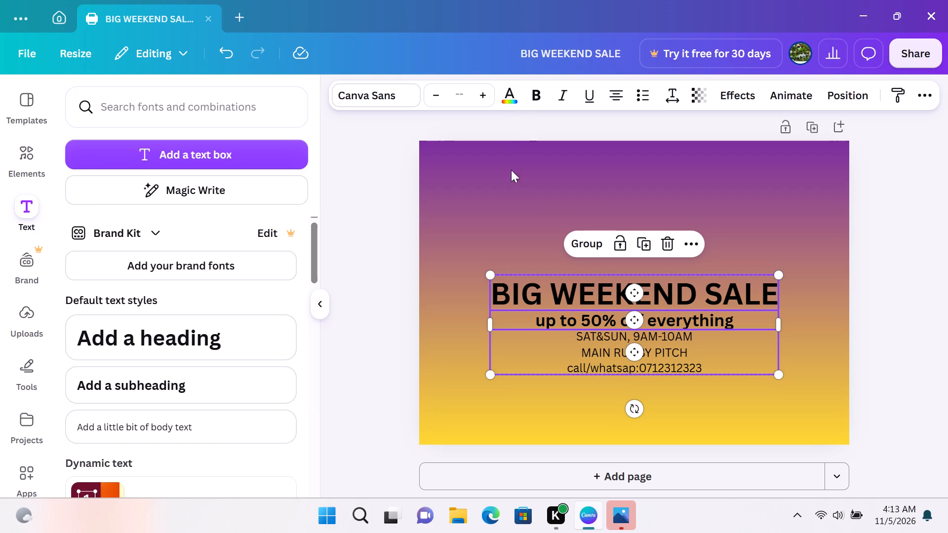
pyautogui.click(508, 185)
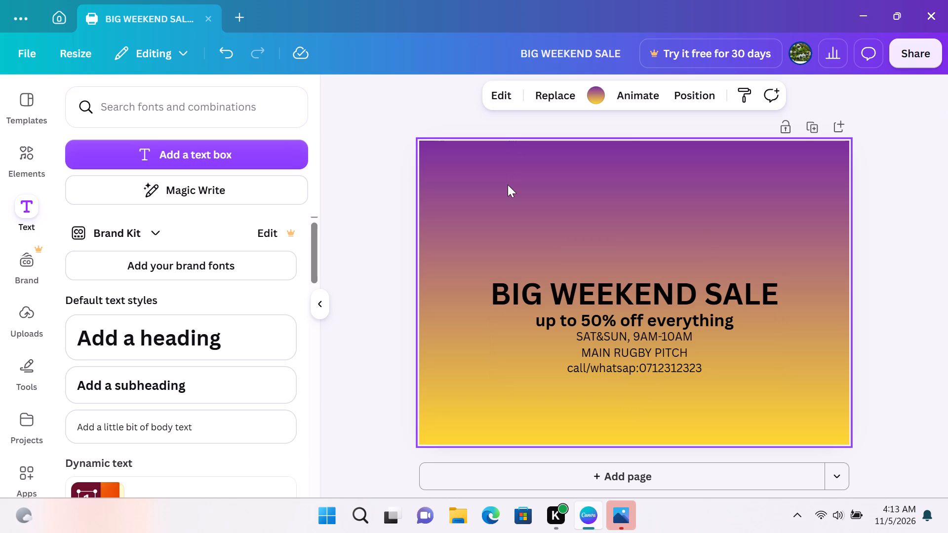
# Select the entire text of the subheading "up to 50% off everything" inside its text box.
pyautogui.click(622, 322)
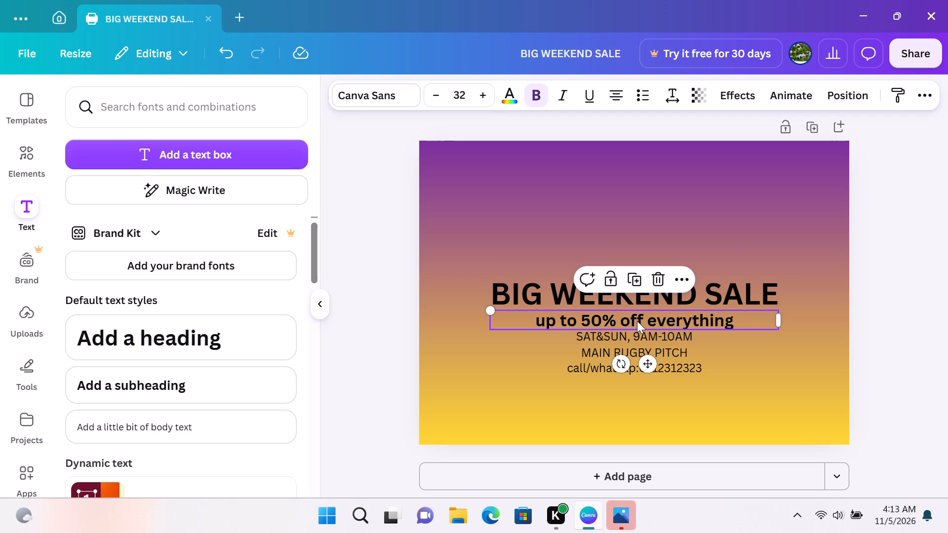
pyautogui.click(645, 321)
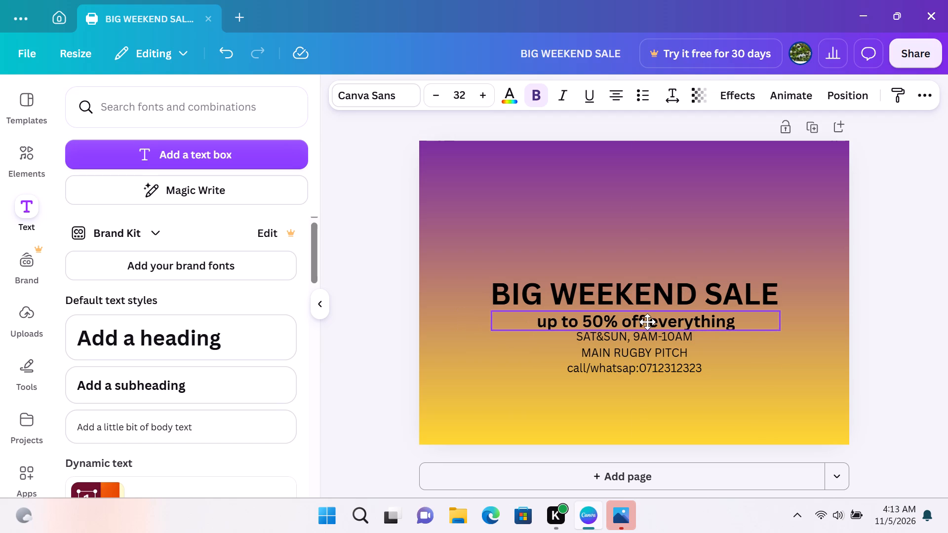
pyautogui.click(647, 322)
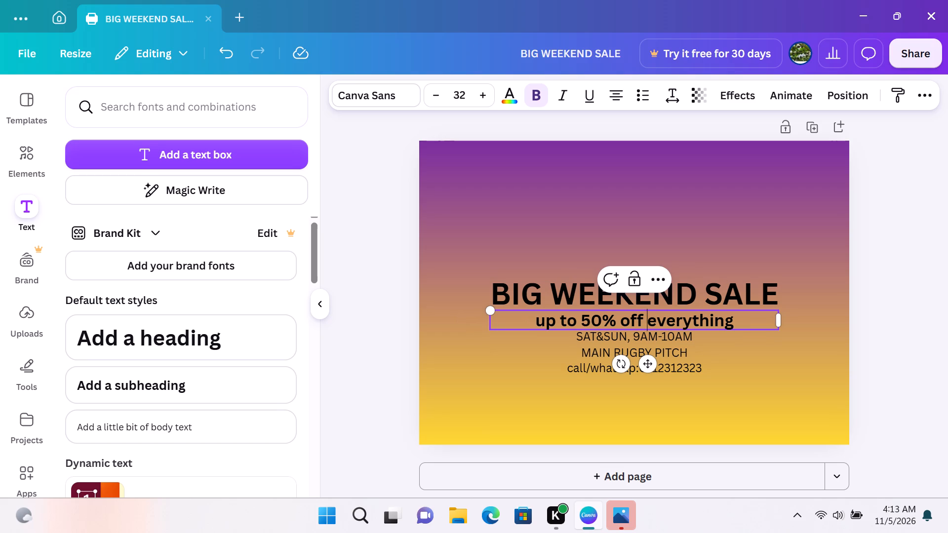
pyautogui.click(647, 322)
pyautogui.click(647, 322)
pyautogui.moveTo(647, 322); pyautogui.dragTo(618, 334)
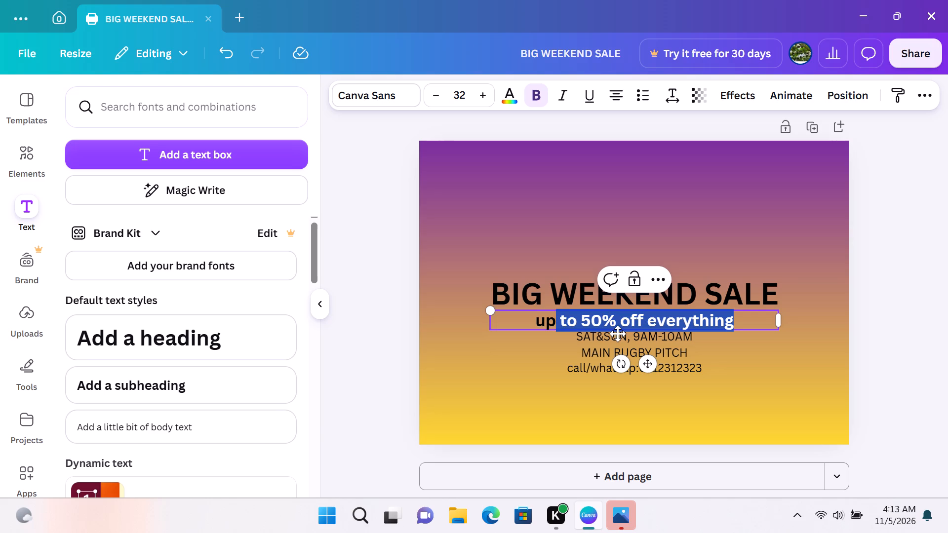
pyautogui.moveTo(618, 334); pyautogui.dragTo(705, 330)
pyautogui.click(705, 330)
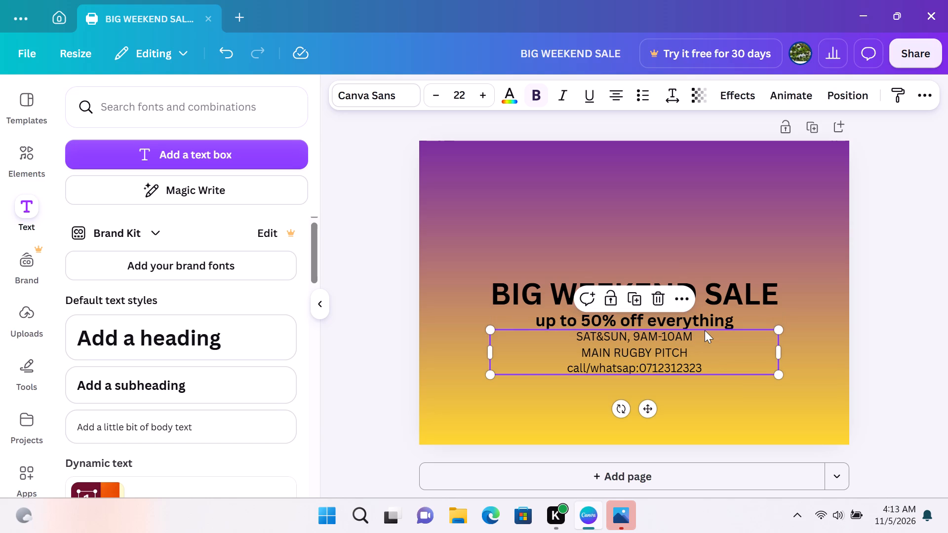
pyautogui.click(678, 315)
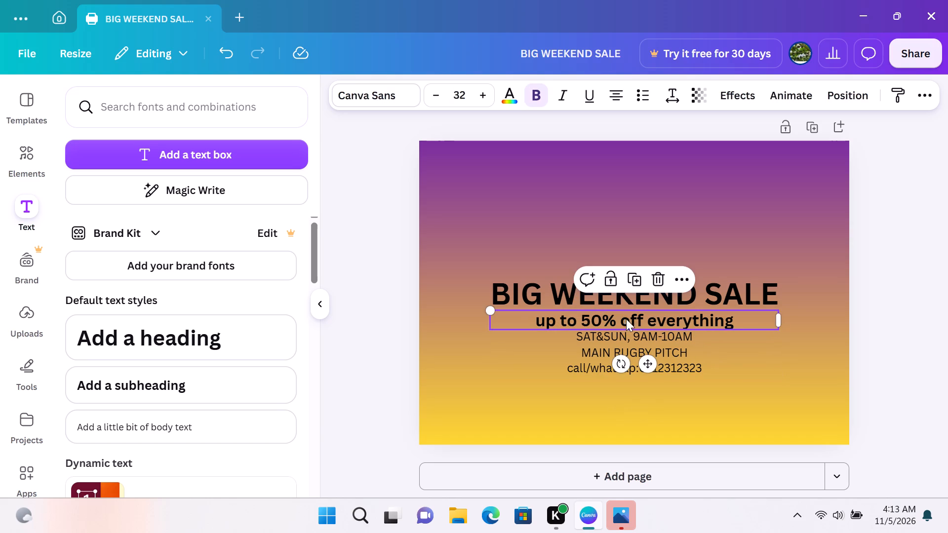
pyautogui.doubleClick(623, 318)
pyautogui.click(609, 318)
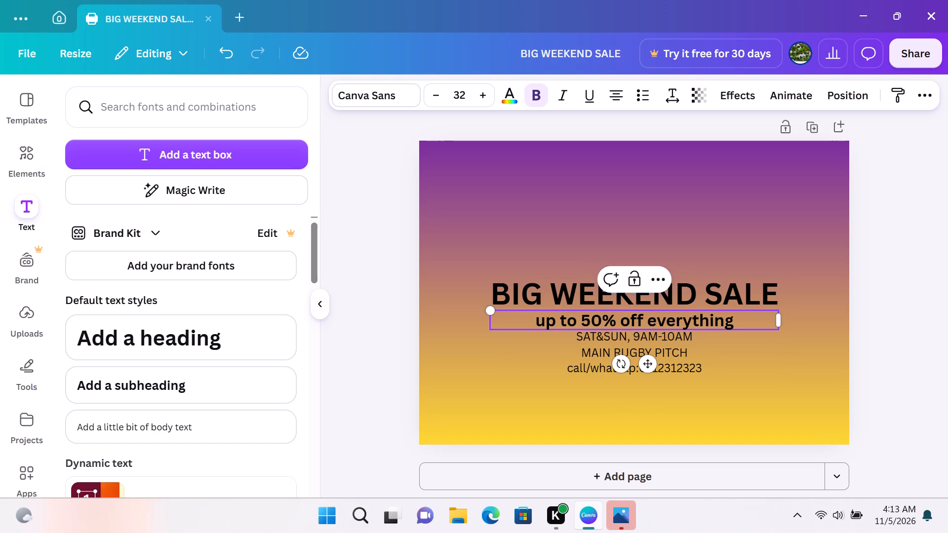
pyautogui.doubleClick(609, 318)
pyautogui.doubleClick(609, 318)
pyautogui.doubleClick(609, 318)
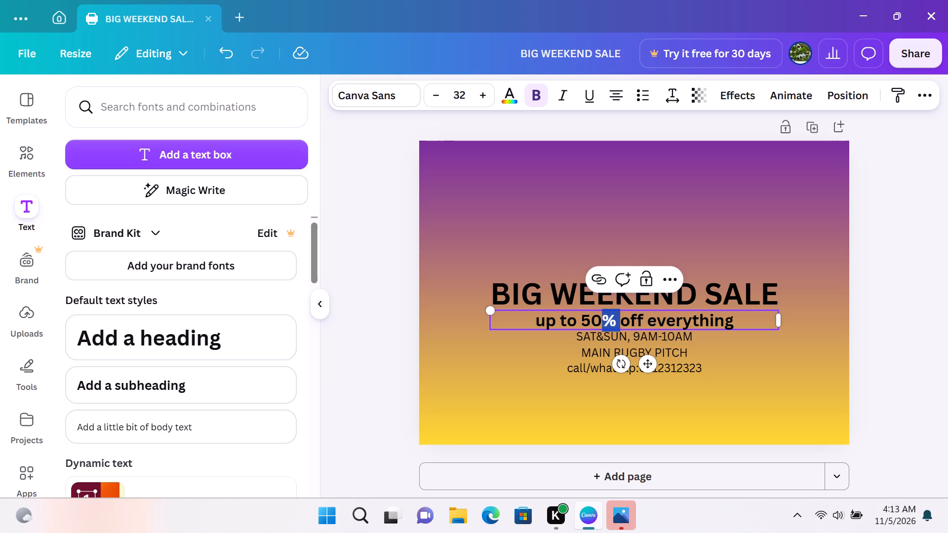
pyautogui.click(622, 320)
pyautogui.doubleClick(622, 320)
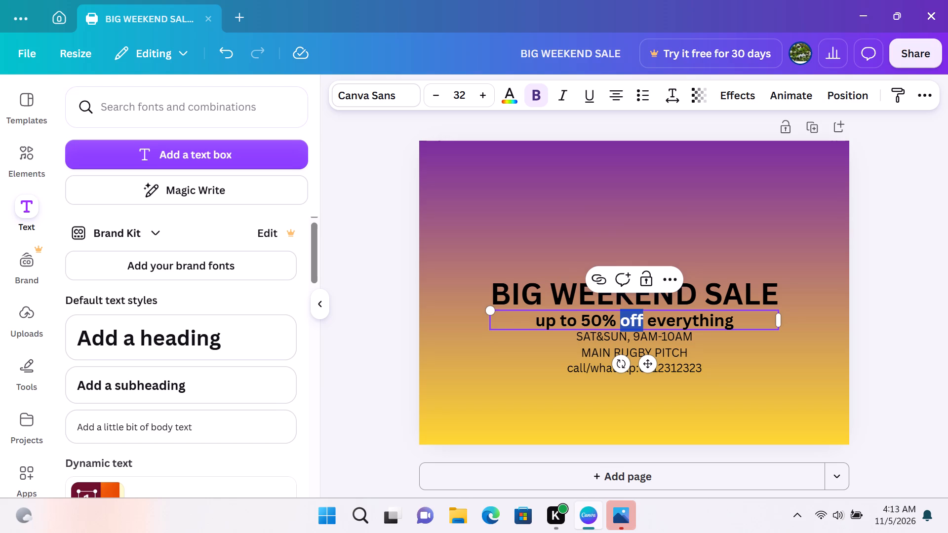
pyautogui.doubleClick(603, 321)
pyautogui.doubleClick(603, 321)
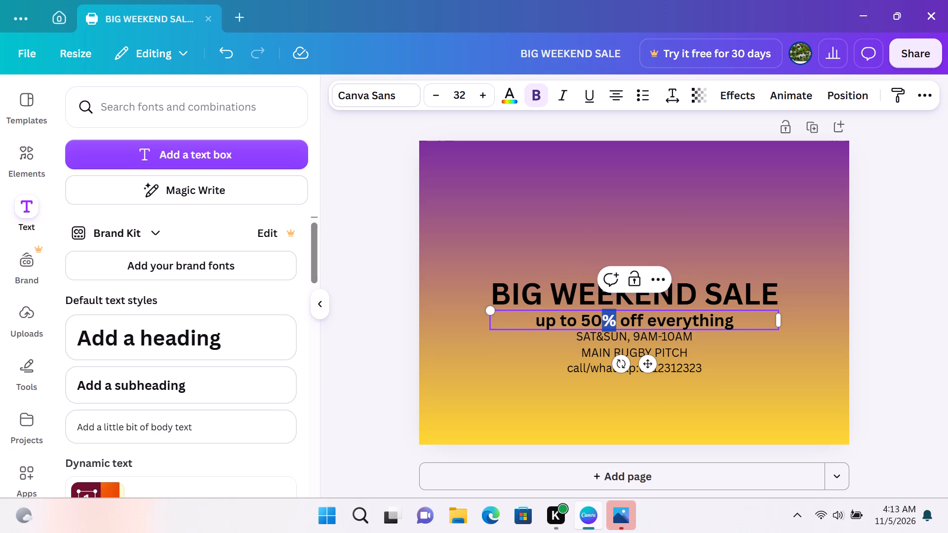
pyautogui.tripleClick(598, 321)
pyautogui.click(598, 321)
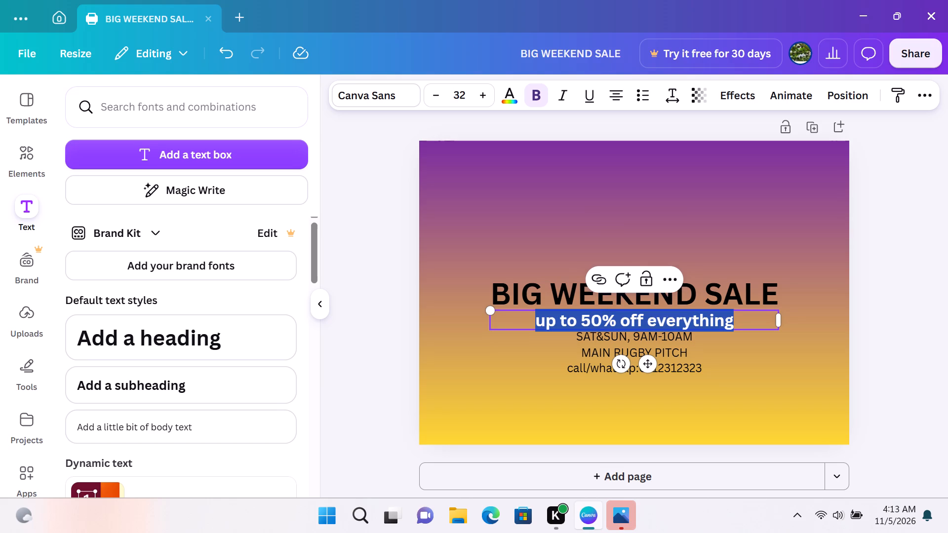
pyautogui.click(598, 321)
pyautogui.doubleClick(598, 321)
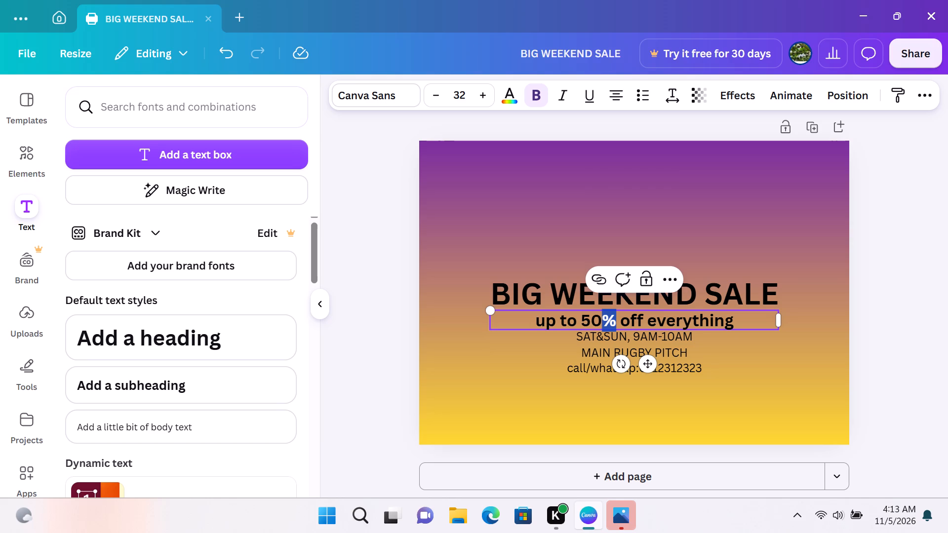
pyautogui.doubleClick(598, 321)
pyautogui.doubleClick(598, 321)
pyautogui.doubleClick(598, 321)
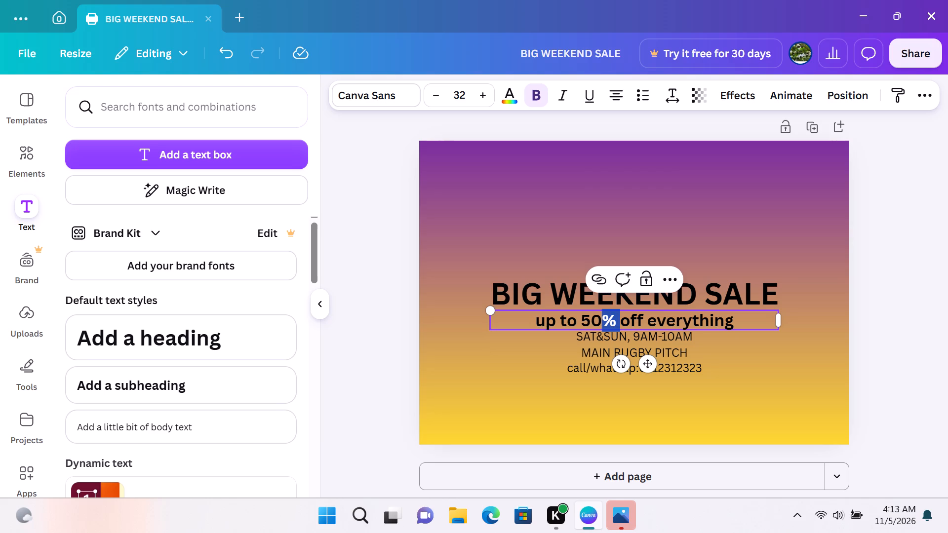
pyautogui.doubleClick(598, 321)
pyautogui.doubleClick(598, 321)
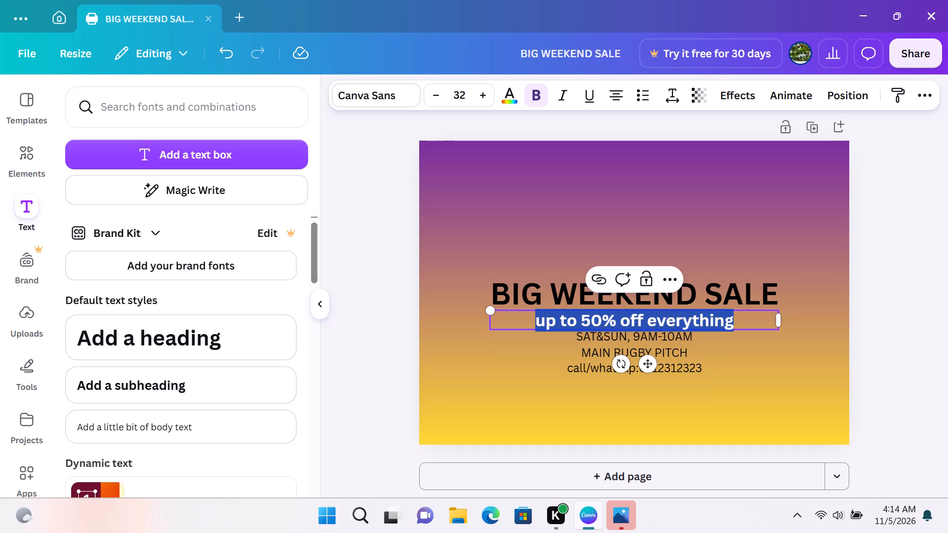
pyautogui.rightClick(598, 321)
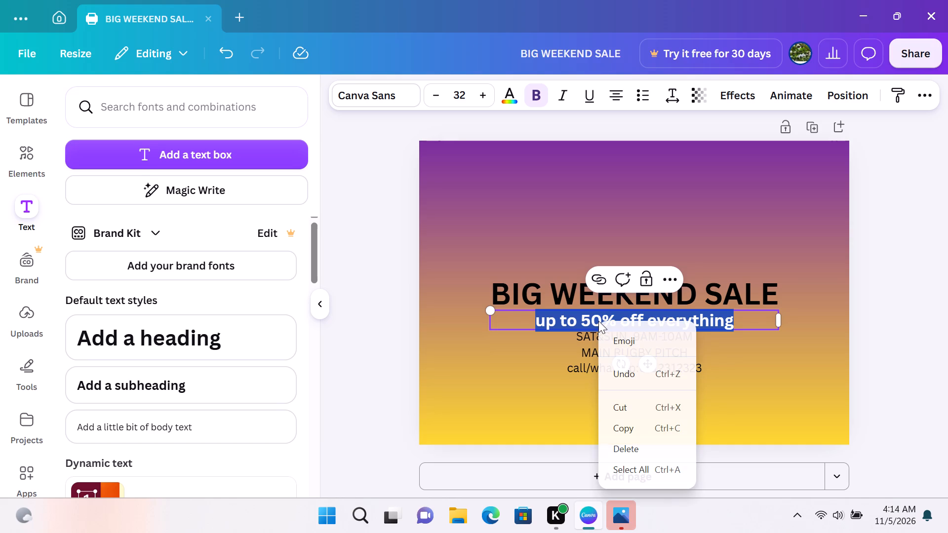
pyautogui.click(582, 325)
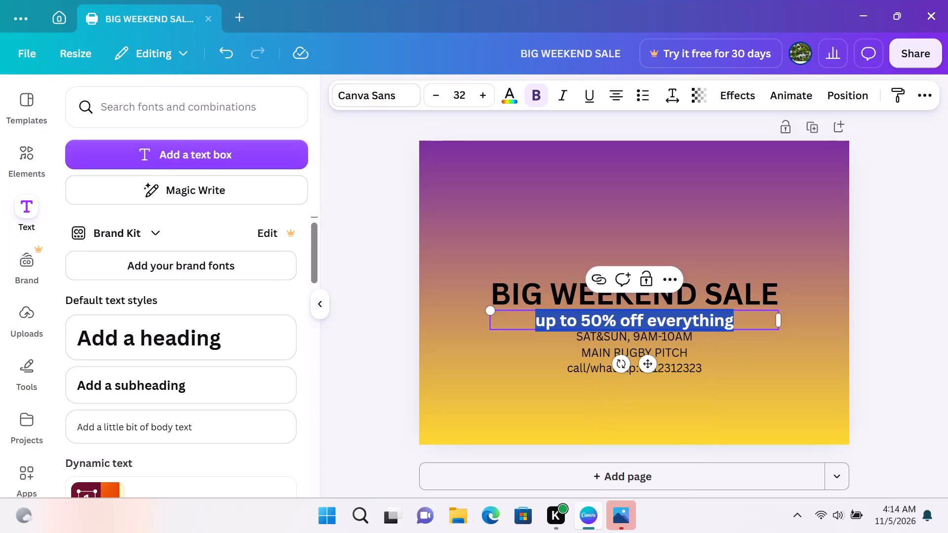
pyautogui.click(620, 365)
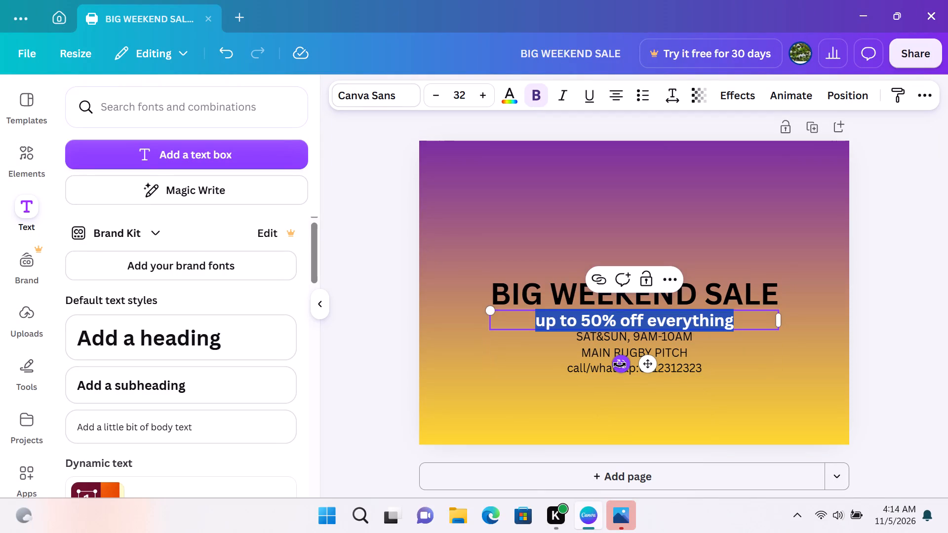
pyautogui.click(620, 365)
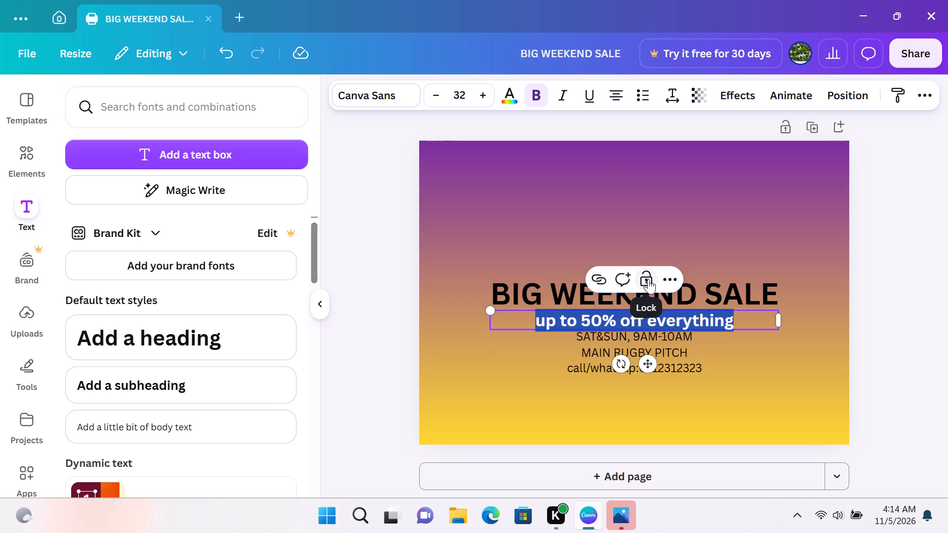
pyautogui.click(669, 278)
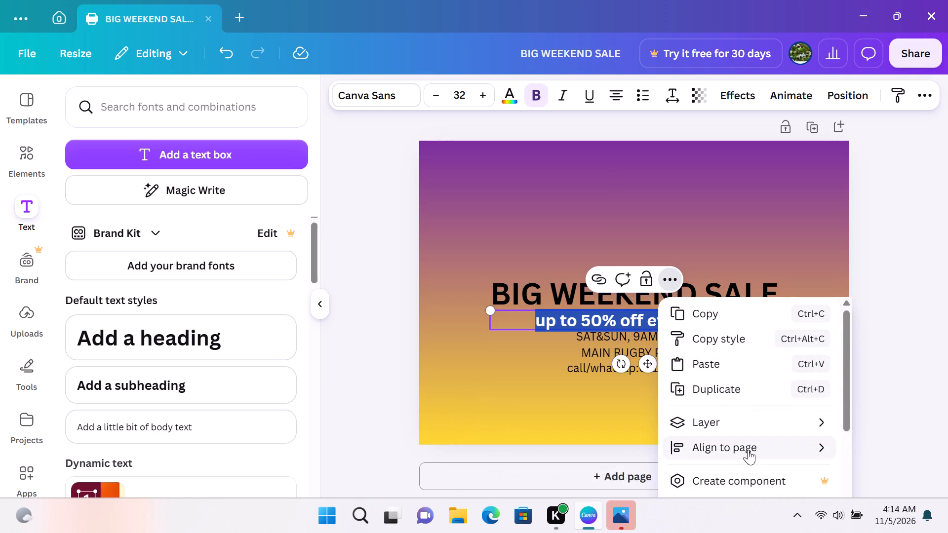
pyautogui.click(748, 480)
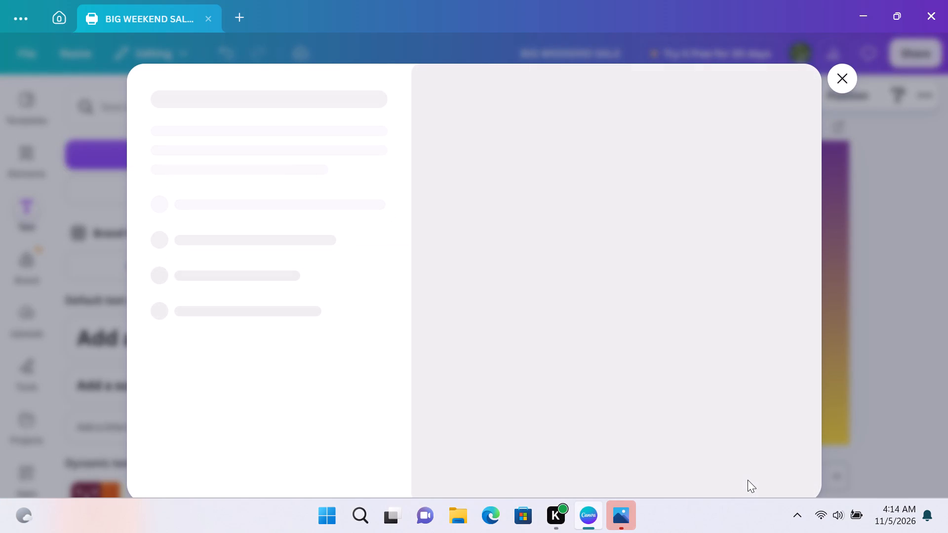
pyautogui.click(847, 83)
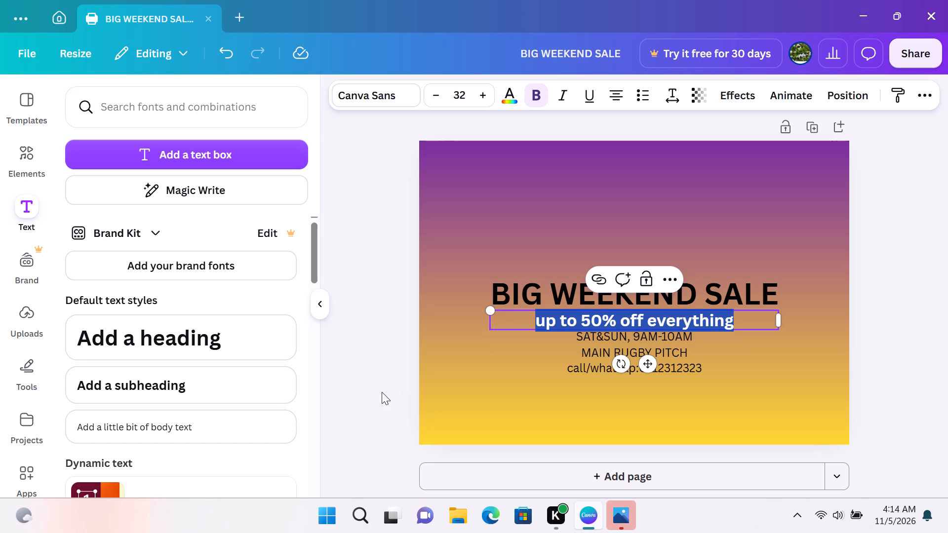
# Set the text colour of the subheading "up to 50% off everything" to solid white.
pyautogui.click(515, 101)
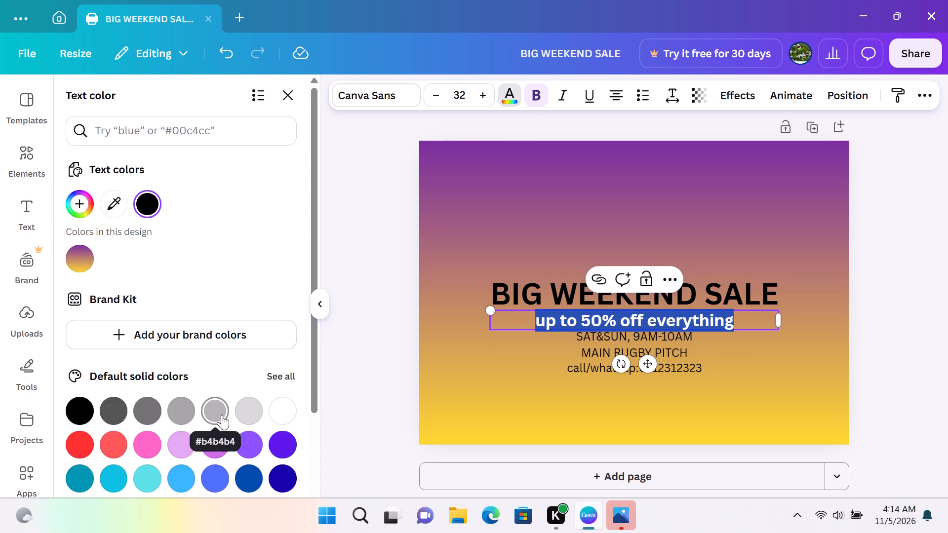
pyautogui.scroll(-3, 222, 415)
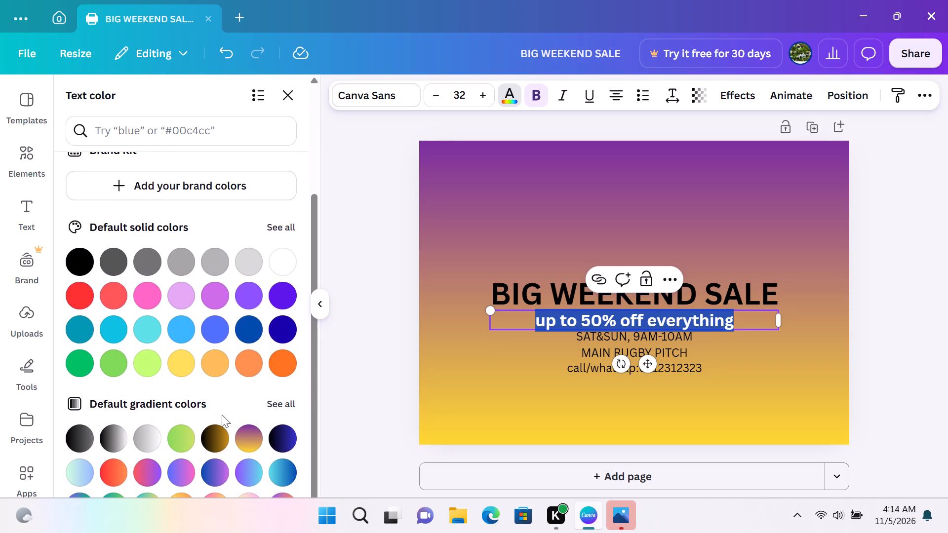
pyautogui.scroll(-6, 222, 415)
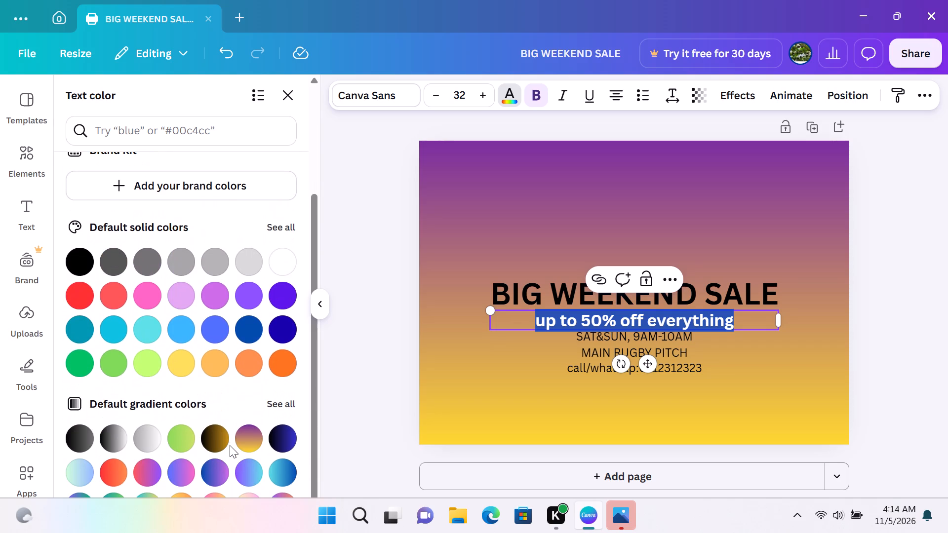
pyautogui.click(282, 257)
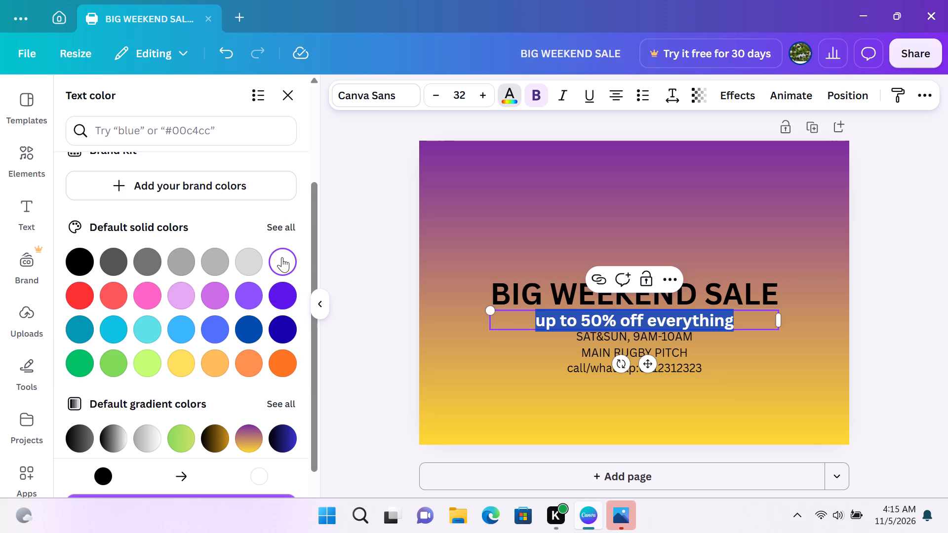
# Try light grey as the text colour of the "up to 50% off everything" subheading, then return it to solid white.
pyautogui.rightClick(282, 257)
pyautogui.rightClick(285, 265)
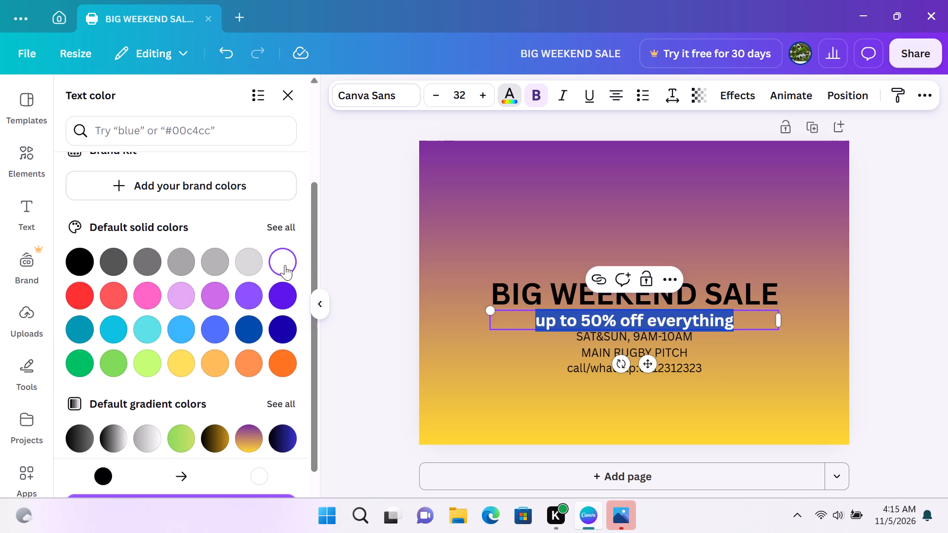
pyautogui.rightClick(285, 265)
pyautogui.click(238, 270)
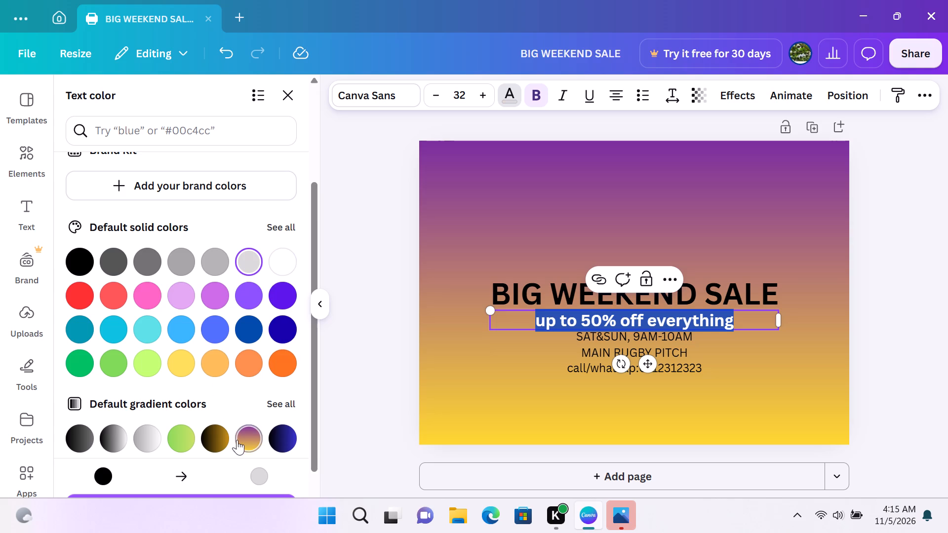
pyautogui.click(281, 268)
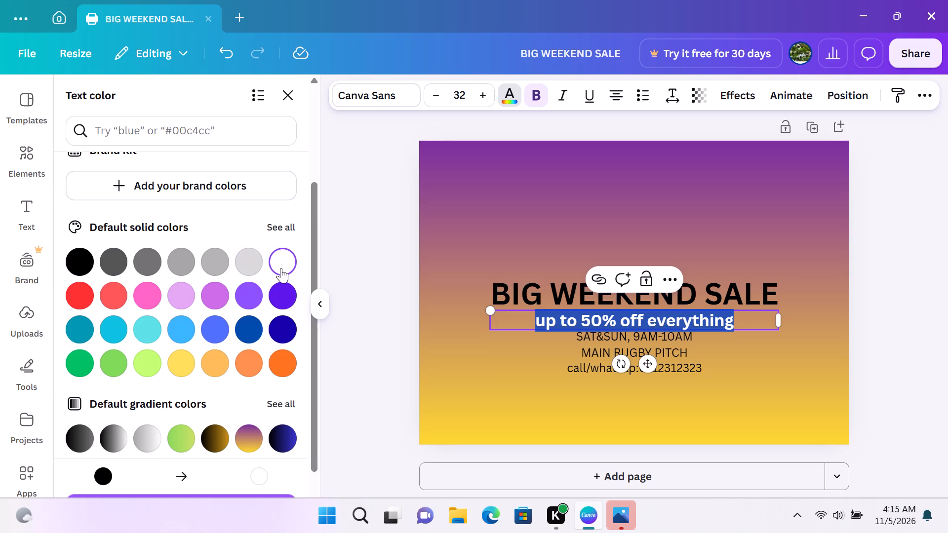
# Reapply solid white to the "up to 50% off everything" subheading and deselect its text box.
pyautogui.scroll(-2, 246, 467)
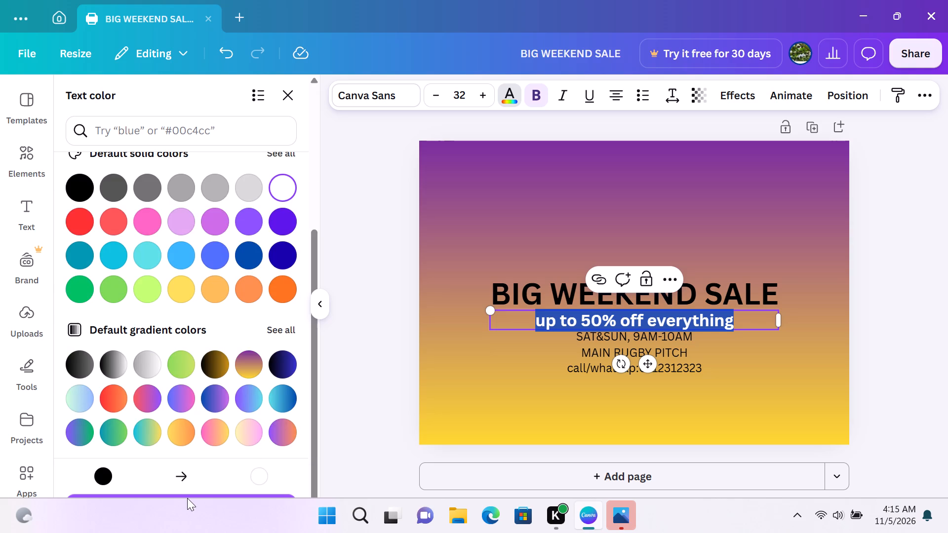
pyautogui.click(335, 485)
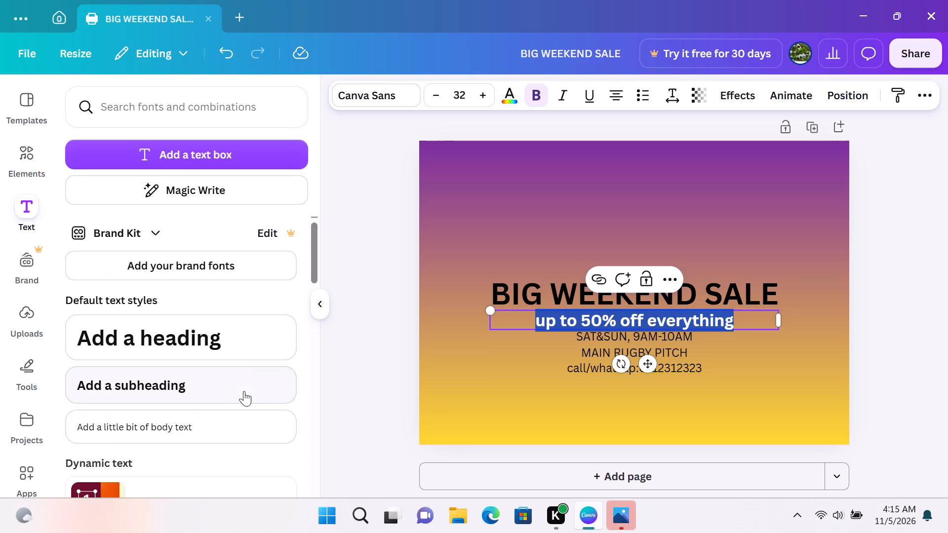
pyautogui.click(509, 94)
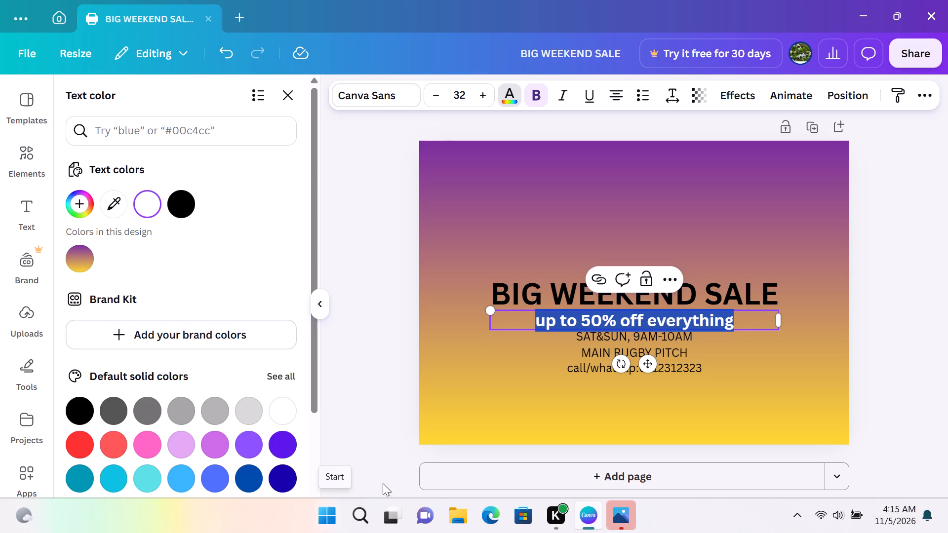
pyautogui.click(803, 515)
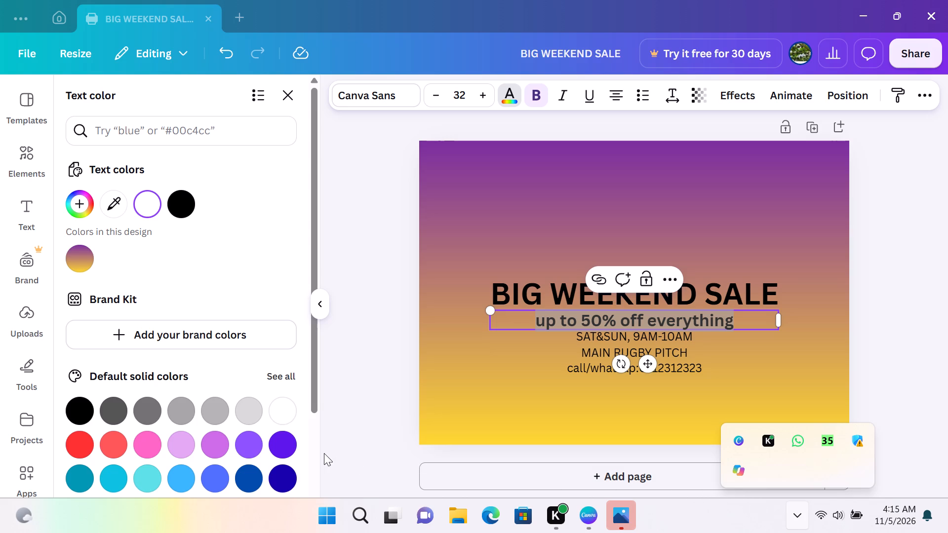
pyautogui.click(282, 419)
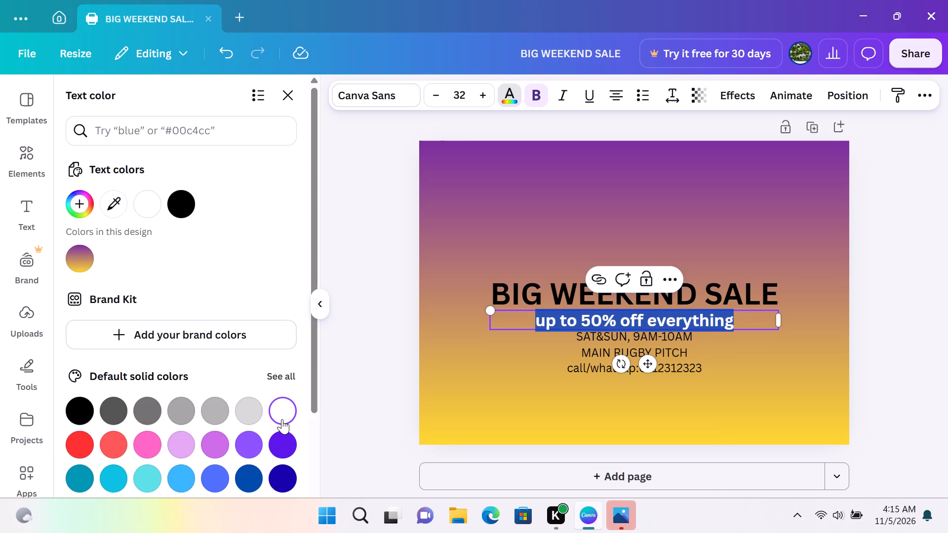
pyautogui.click(282, 419)
pyautogui.click(579, 324)
pyautogui.doubleClick(579, 324)
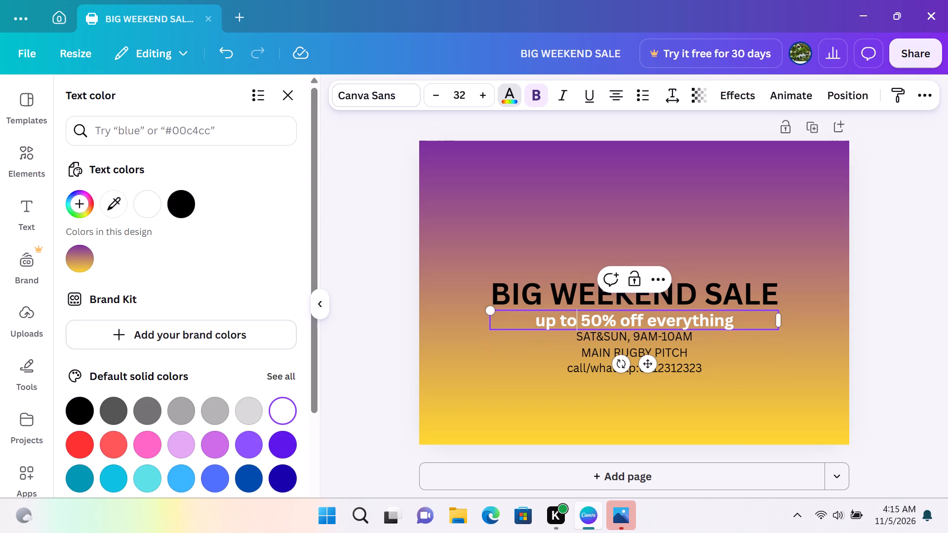
pyautogui.doubleClick(579, 324)
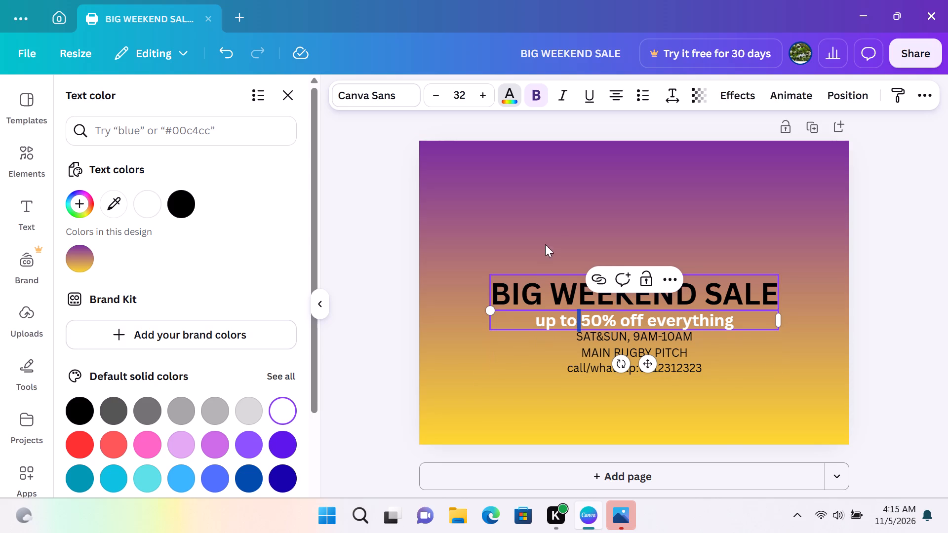
pyautogui.click(547, 219)
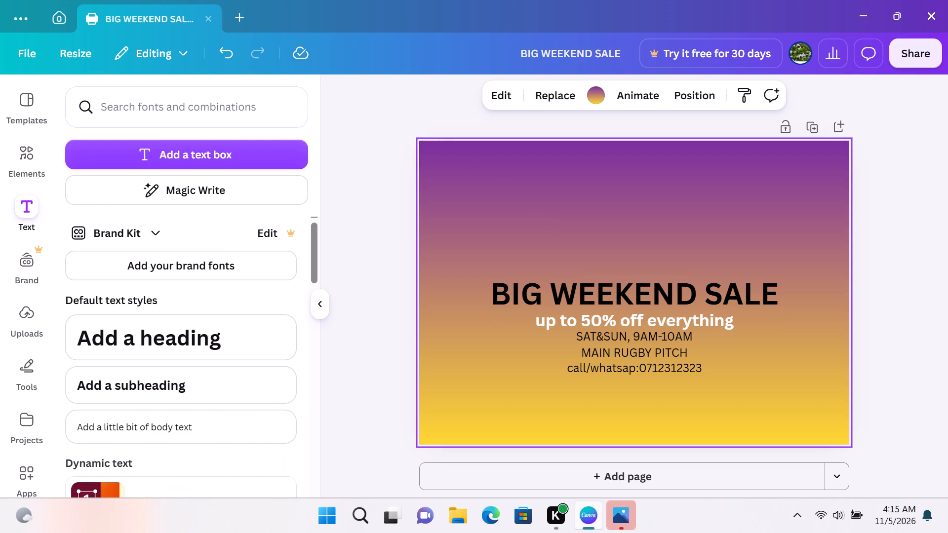
# Switch from the flyer to the home page and look through the design categories under Create a design.
pyautogui.click(60, 23)
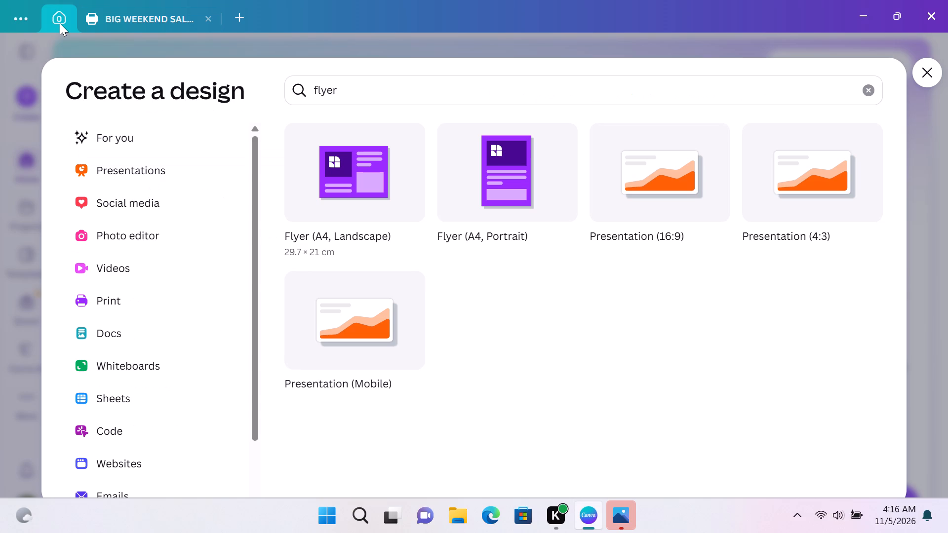
pyautogui.click(21, 16)
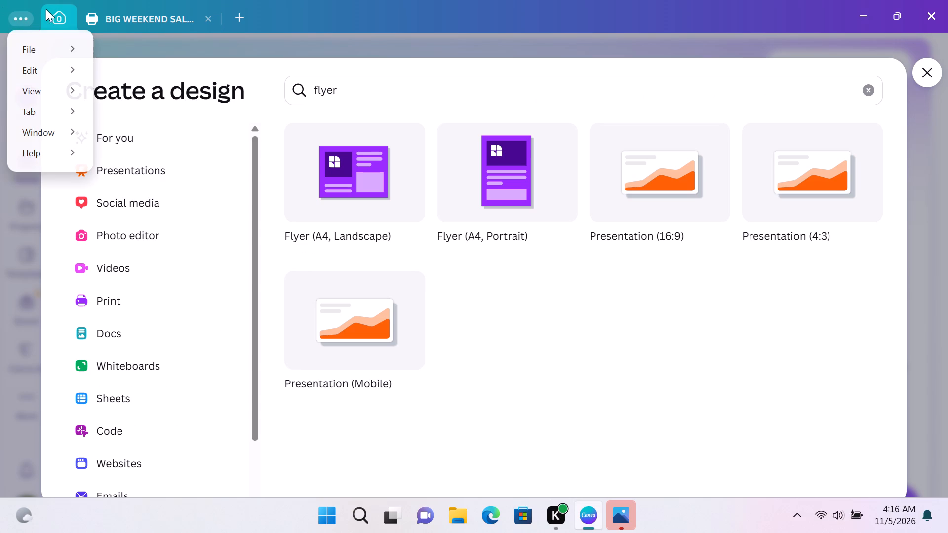
pyautogui.click(51, 7)
pyautogui.scroll(-3, 86, 186)
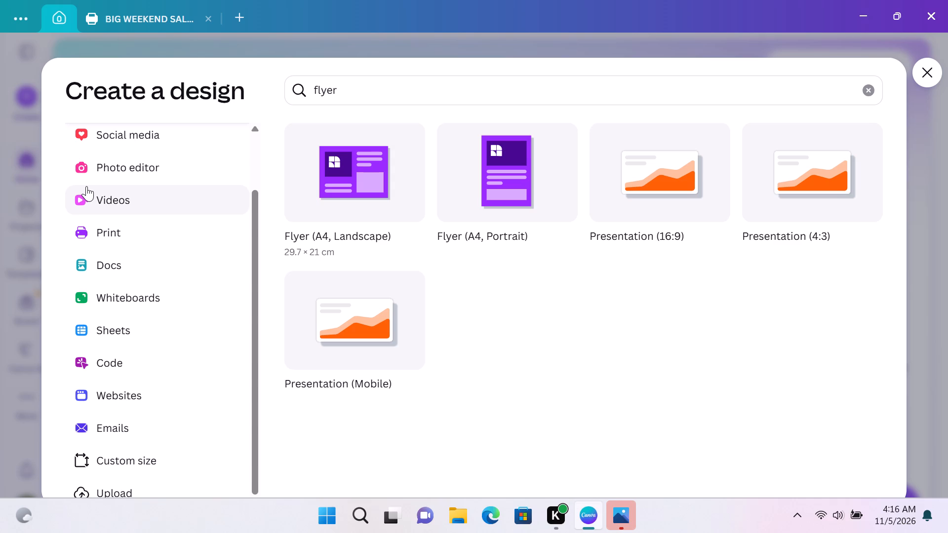
pyautogui.scroll(3, 86, 186)
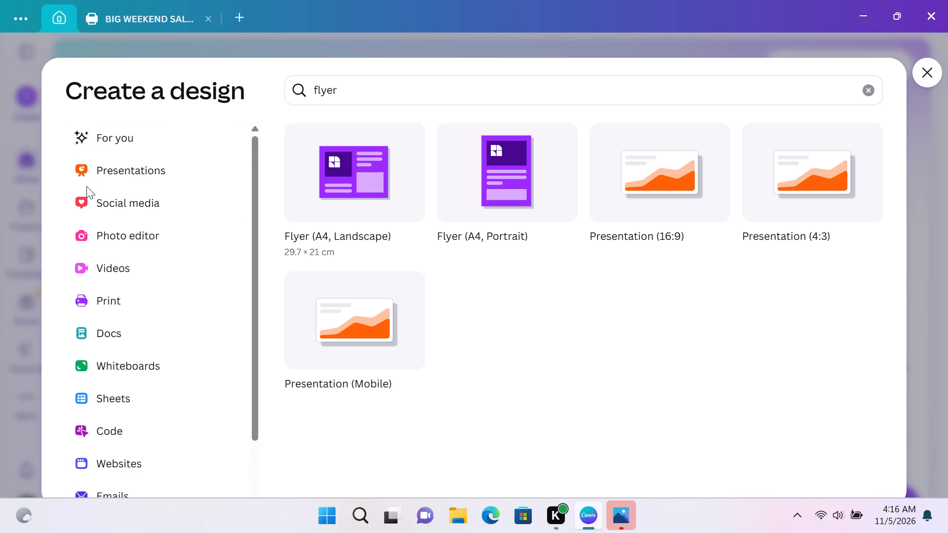
# Replace the "flyer" query and search the design types for "SALE OR SHOPPING BAG".
pyautogui.click(338, 95)
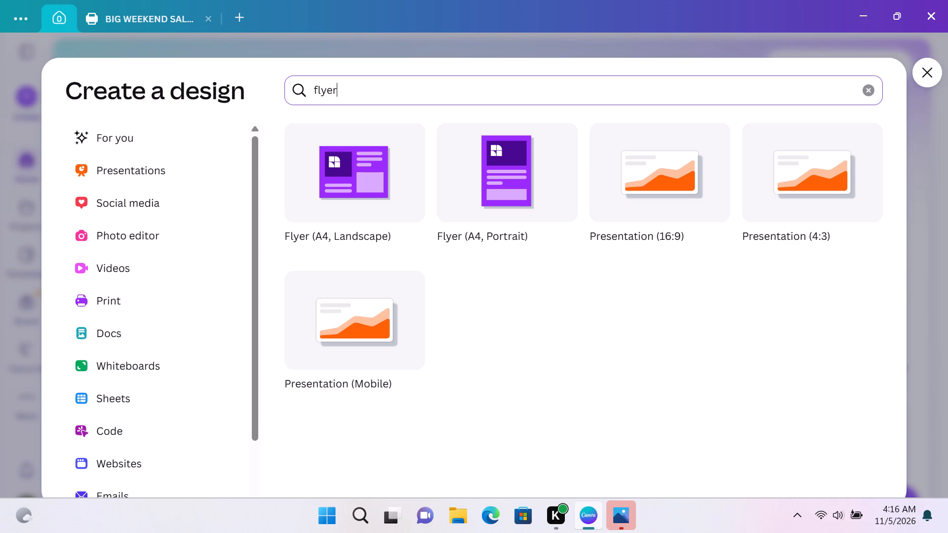
pyautogui.press('BackSpace')
pyautogui.press('BackSpace')
pyautogui.press('BackSpace')
pyautogui.press('BackSpace')
pyautogui.press('BackSpace')
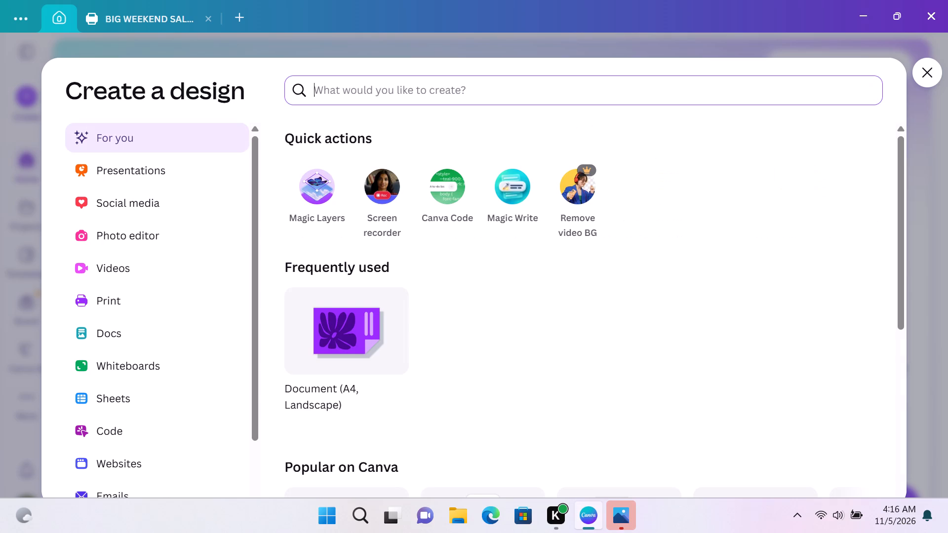
pyautogui.write('SALE')
pyautogui.press('space')
pyautogui.write('O')
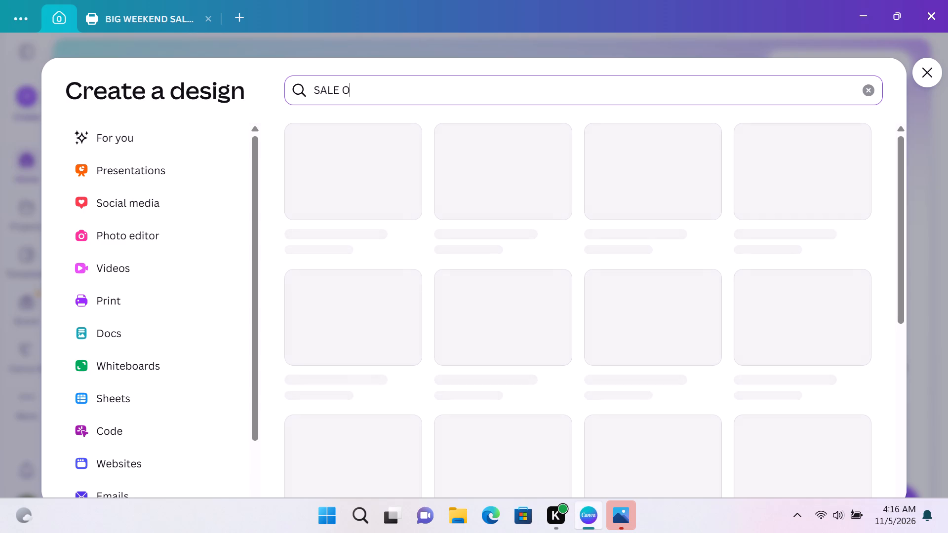
pyautogui.write('R SHOPPIN')
pyautogui.press('g')
pyautogui.press('space')
pyautogui.write('BAG')
pyautogui.press('Return')
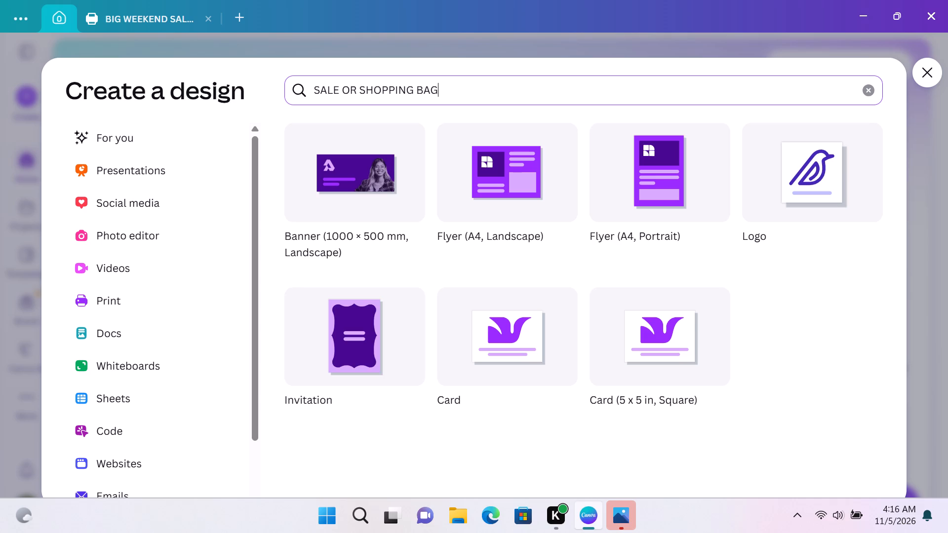
# Rerun the design-type search for "SALE OR SHOPPING BAG".
pyautogui.rightClick(338, 95)
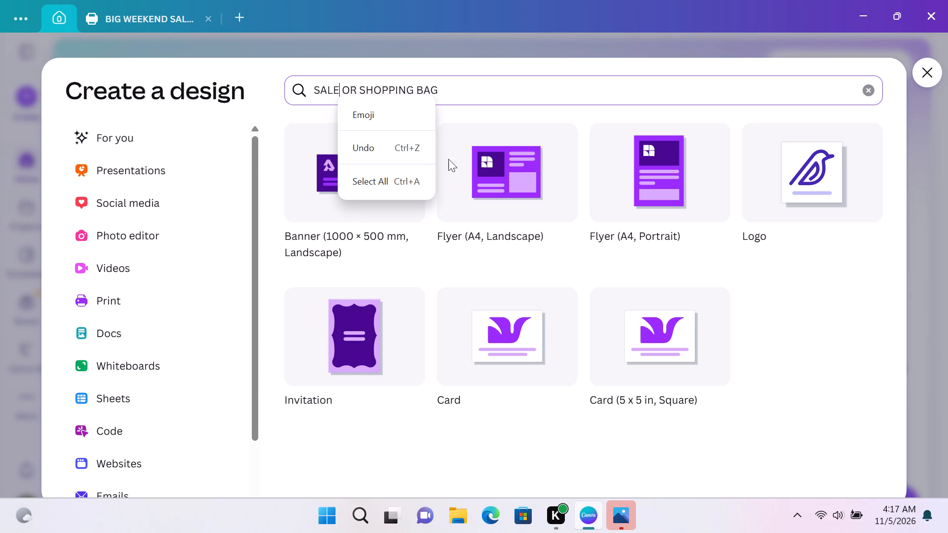
pyautogui.click(589, 106)
pyautogui.click(565, 98)
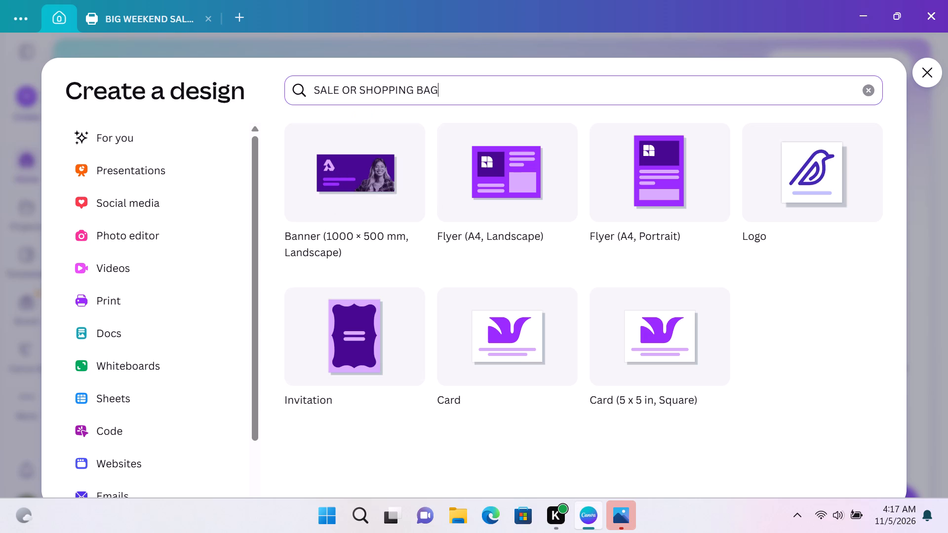
pyautogui.press('Return')
pyautogui.press('Return')
pyautogui.press('Return')
pyautogui.press('Return')
pyautogui.press('Return')
pyautogui.press('Return')
pyautogui.press('Return')
pyautogui.press('Return')
pyautogui.press('Return')
pyautogui.press('Return')
pyautogui.press('Return')
# Look through the list of design categories and view the Sheets category.
pyautogui.scroll(-3, 246, 336)
pyautogui.scroll(5, 246, 336)
pyautogui.scroll(-2, 246, 336)
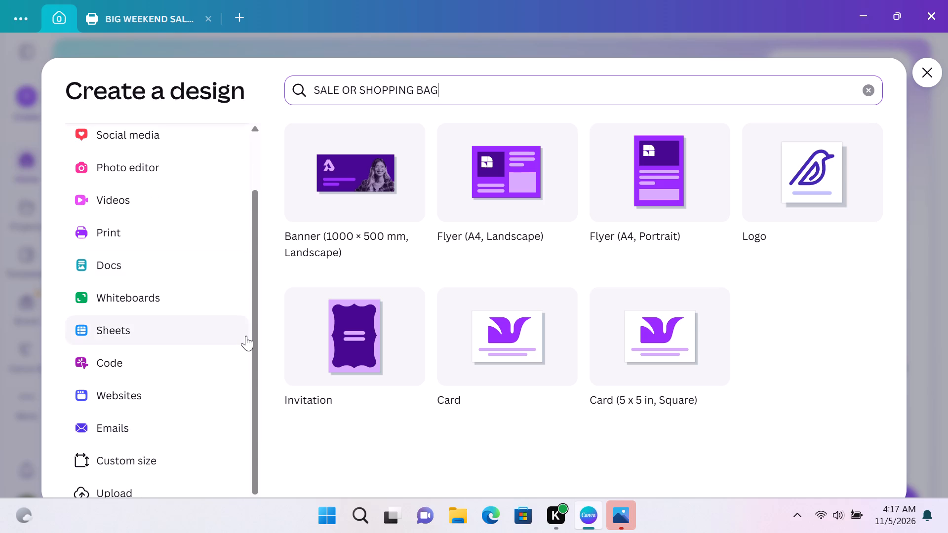
pyautogui.click(246, 336)
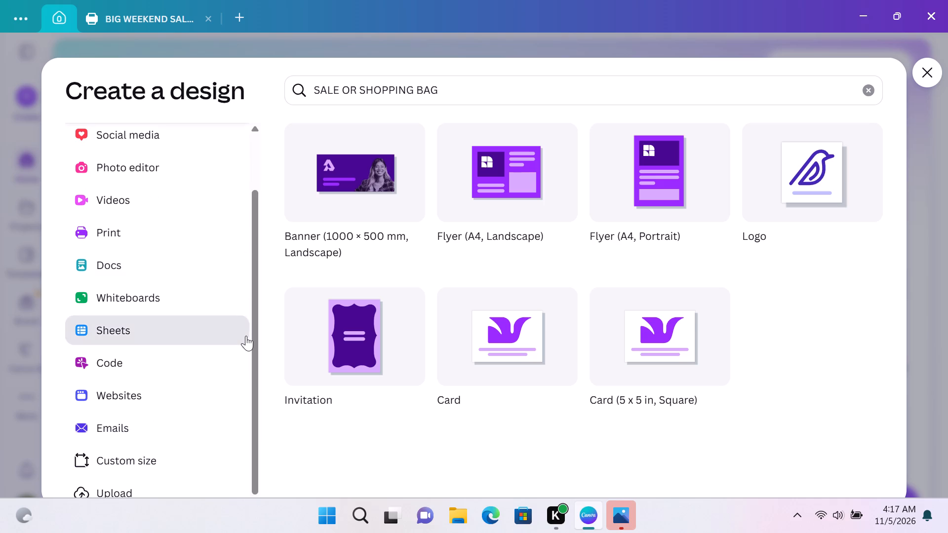
pyautogui.scroll(4, 246, 336)
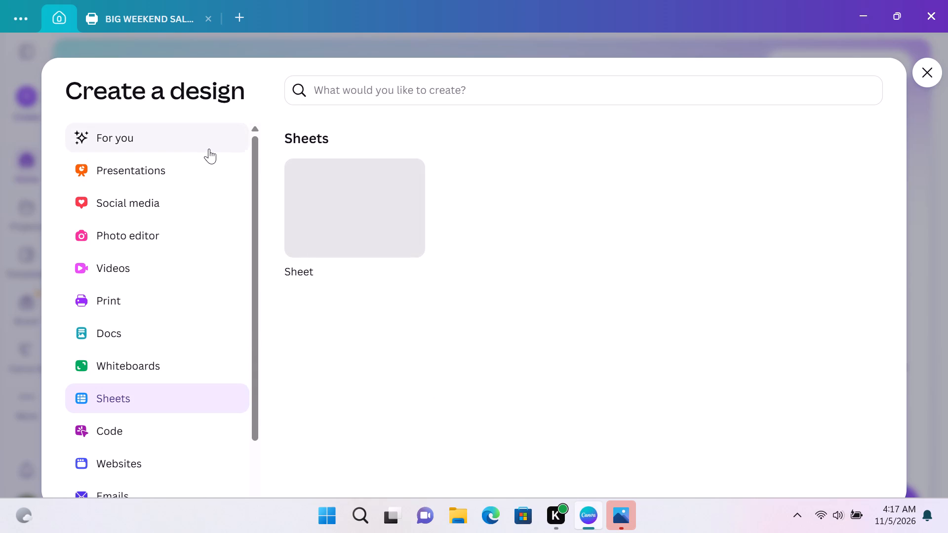
# Look through the For you design suggestions, including the popular and new design types.
pyautogui.click(209, 149)
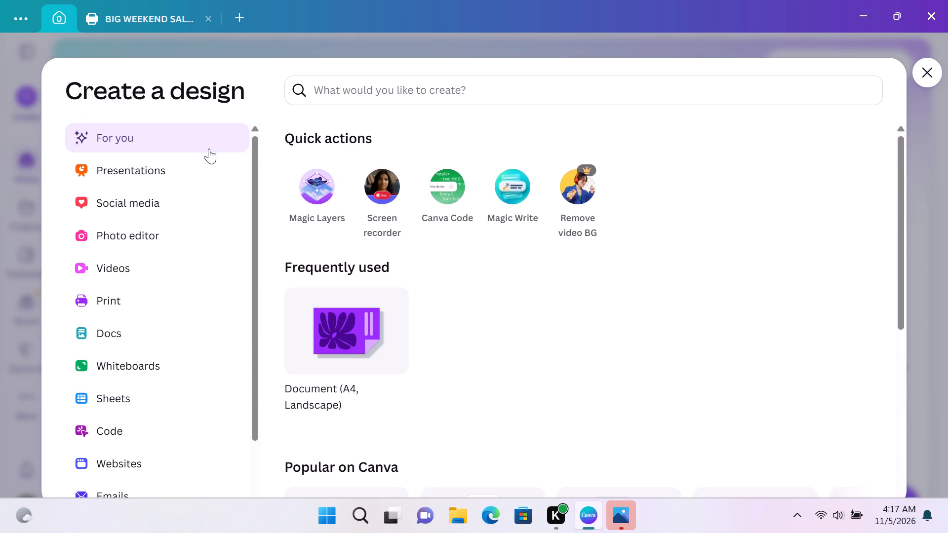
pyautogui.scroll(-7, 372, 327)
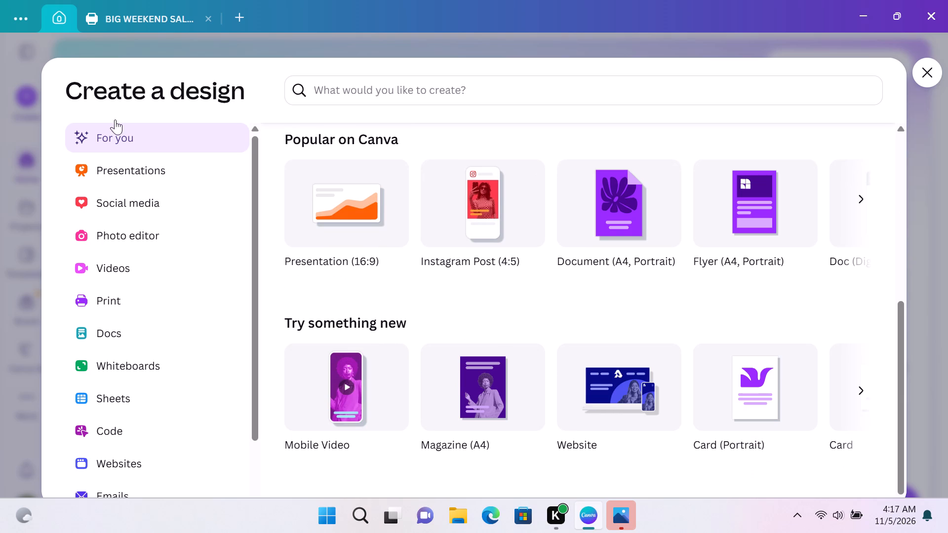
# Return to the BIG WEEKEND SALE flyer and recolor its entire heading text with the default blue-to-pink gradient.
pyautogui.click(168, 15)
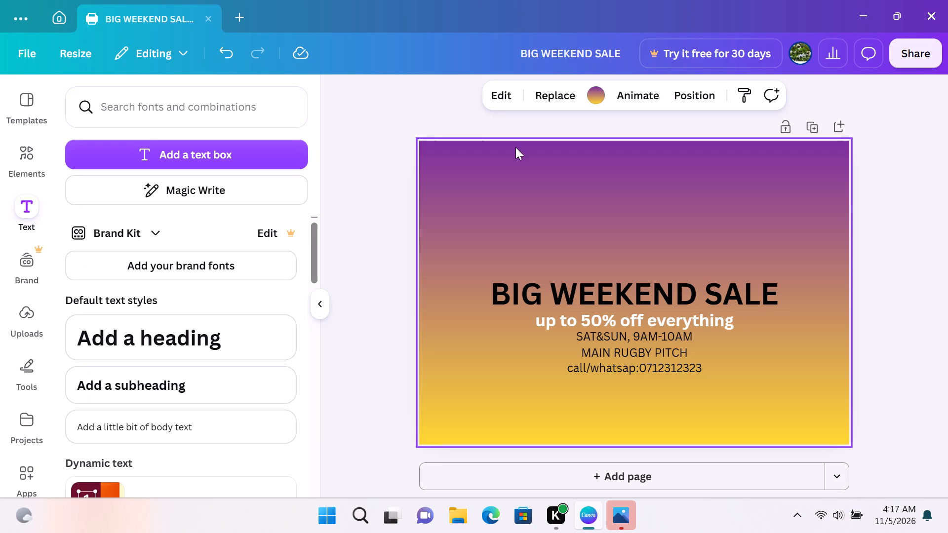
pyautogui.click(549, 190)
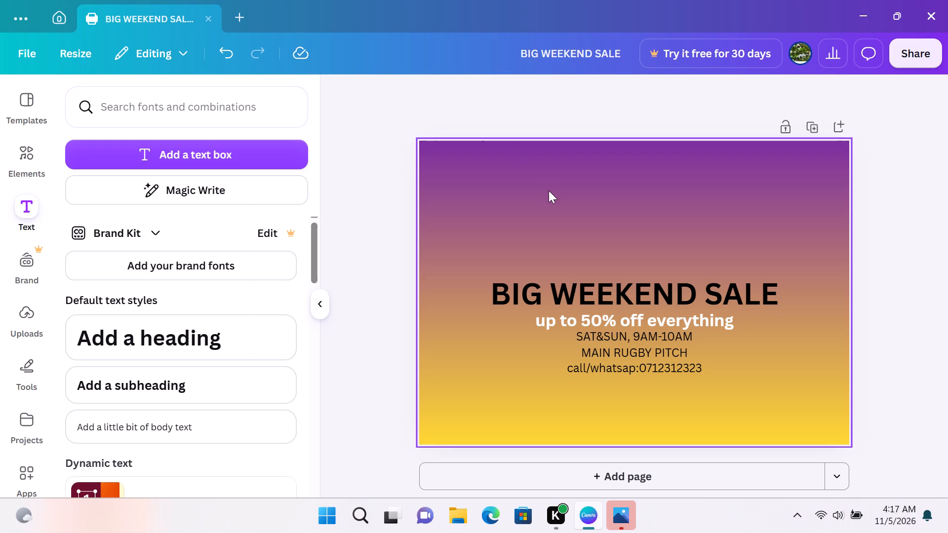
pyautogui.doubleClick(586, 280)
pyautogui.click(591, 291)
pyautogui.doubleClick(591, 291)
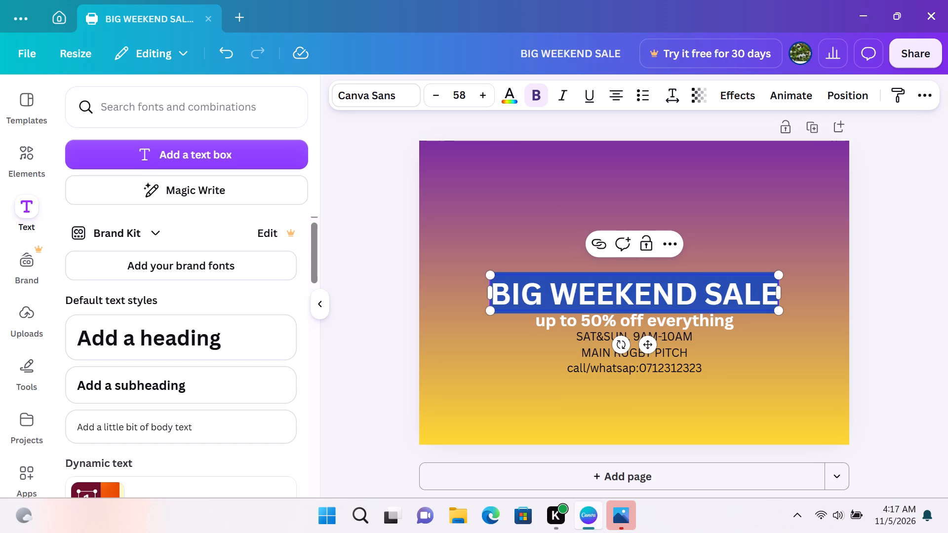
pyautogui.doubleClick(591, 291)
pyautogui.doubleClick(591, 291)
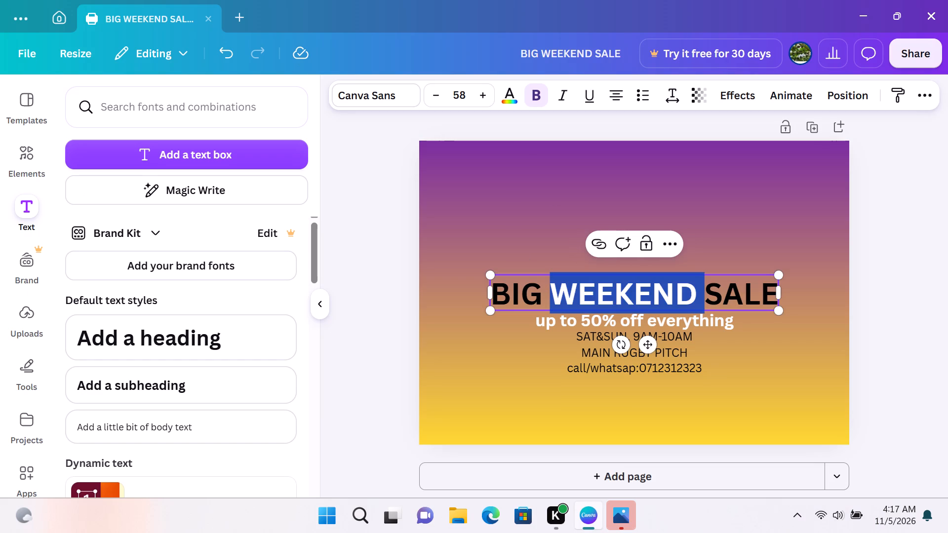
pyautogui.click(527, 297)
pyautogui.doubleClick(527, 297)
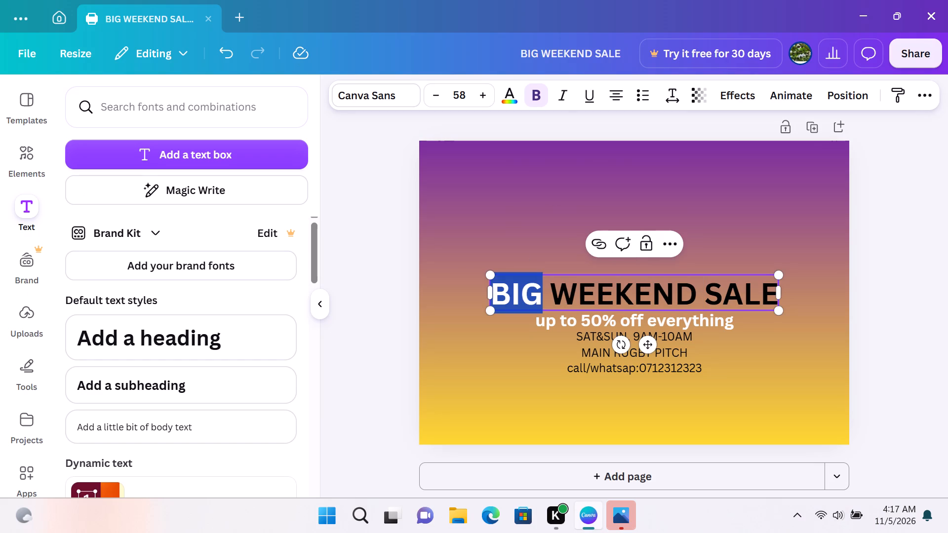
pyautogui.click(566, 297)
pyautogui.click(566, 297)
pyautogui.moveTo(566, 297); pyautogui.dragTo(617, 297)
pyautogui.tripleClick(617, 297)
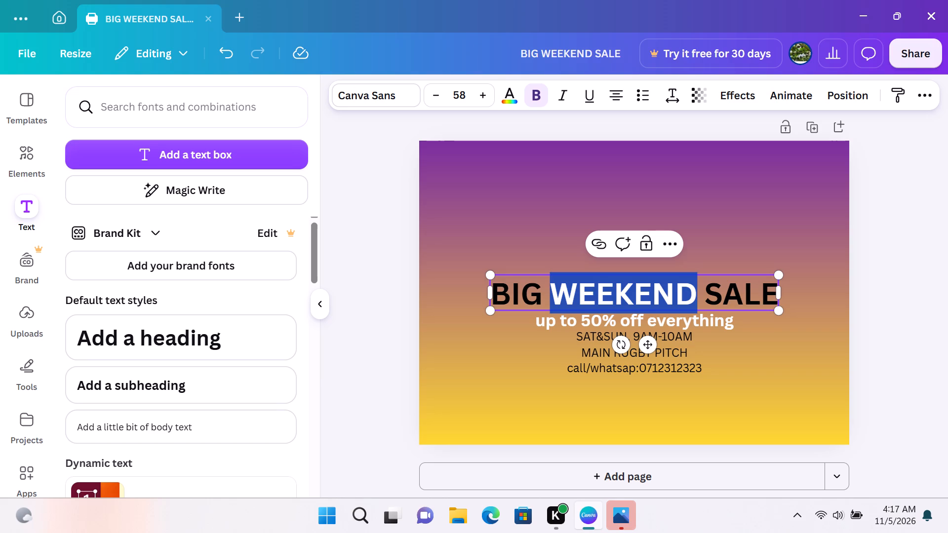
pyautogui.click(617, 297)
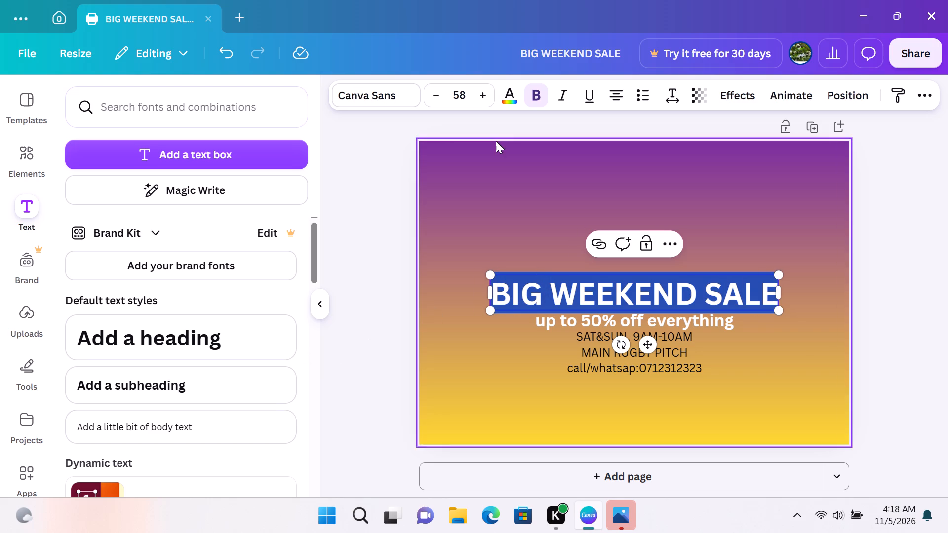
pyautogui.click(508, 95)
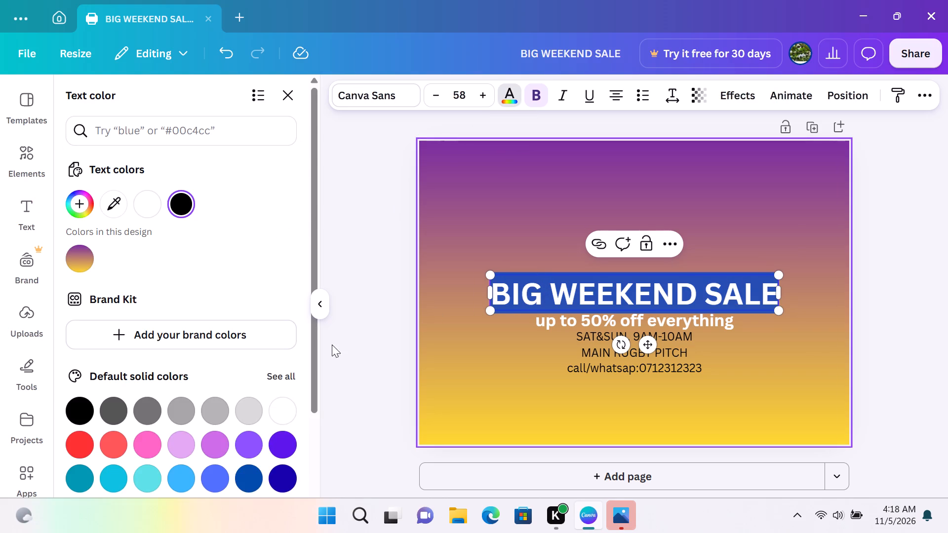
pyautogui.scroll(-3, 206, 448)
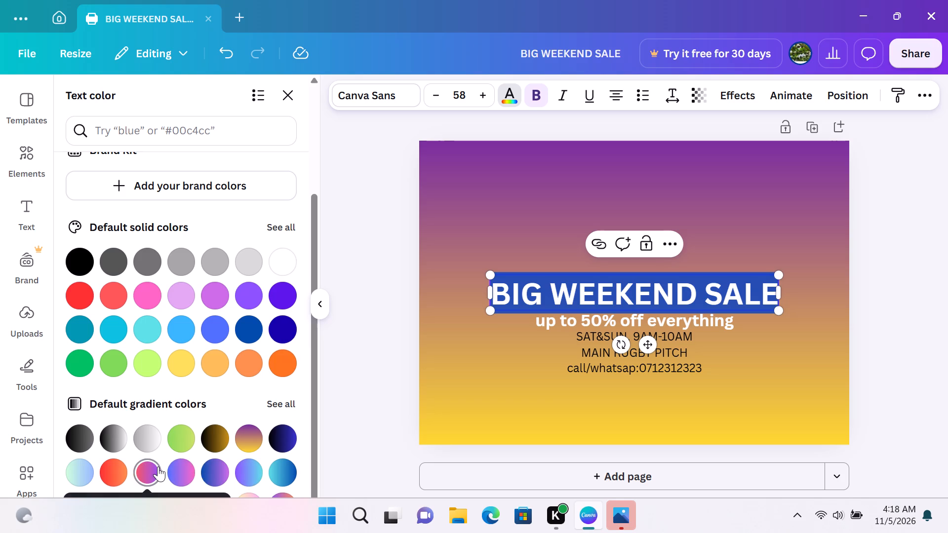
pyautogui.click(174, 469)
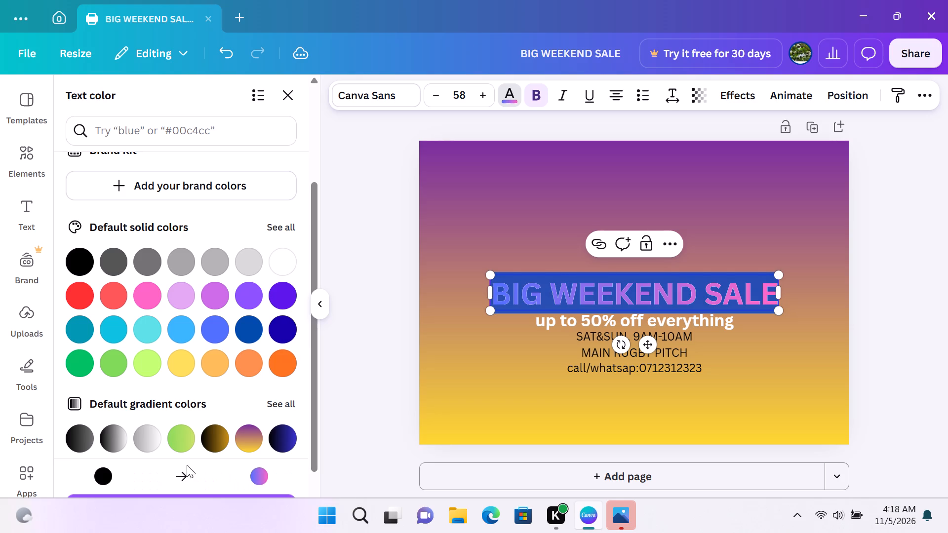
pyautogui.click(444, 410)
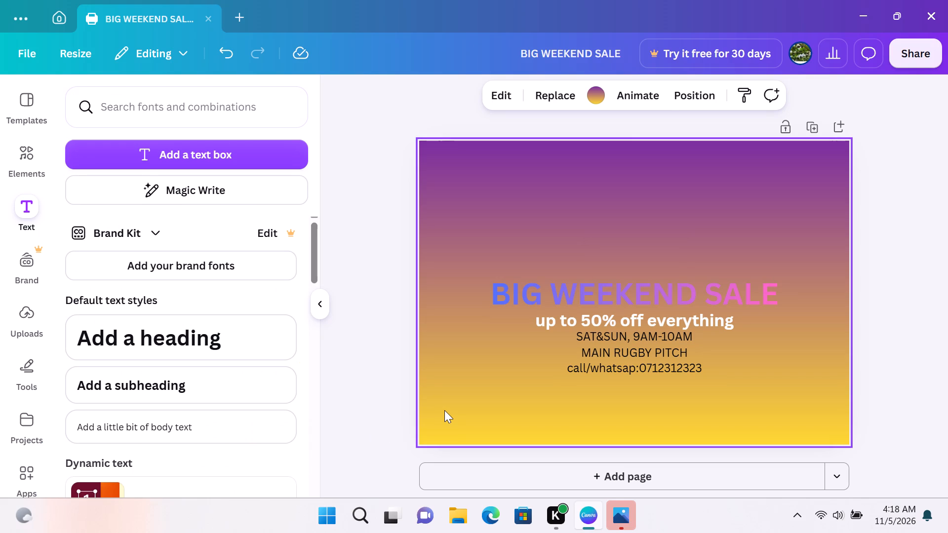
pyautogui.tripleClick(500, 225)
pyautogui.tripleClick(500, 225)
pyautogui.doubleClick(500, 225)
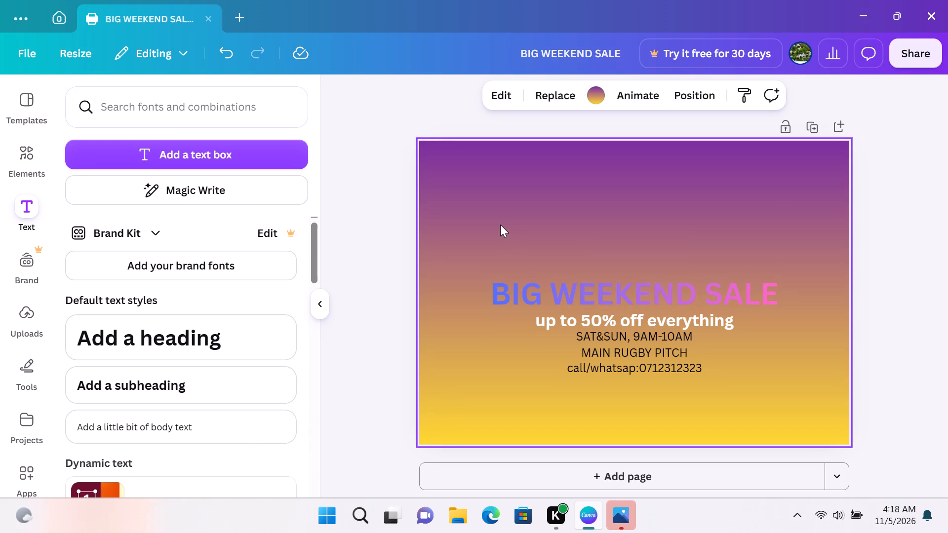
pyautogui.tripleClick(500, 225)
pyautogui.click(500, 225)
# Download the flyer as a high-quality PNG at 2,000 × 1,414 px.
pyautogui.click(911, 53)
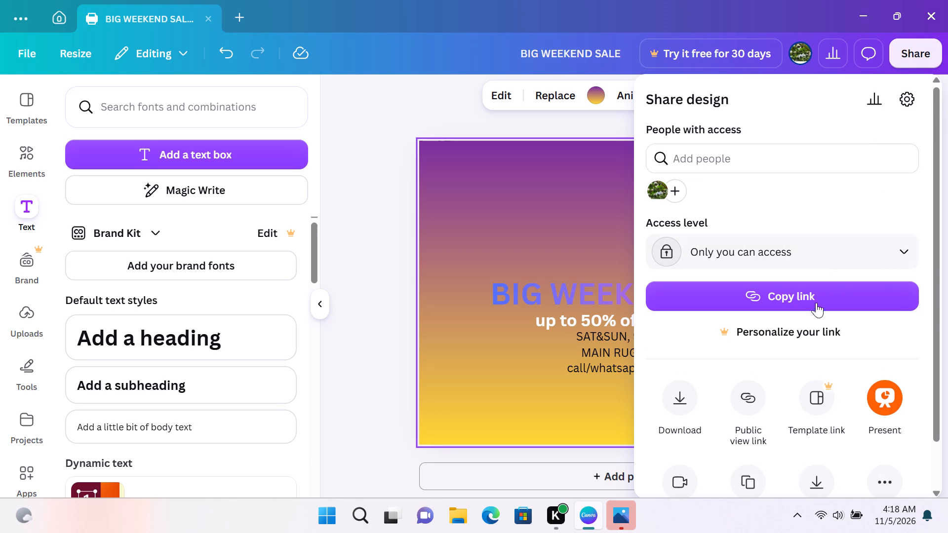
pyautogui.click(695, 405)
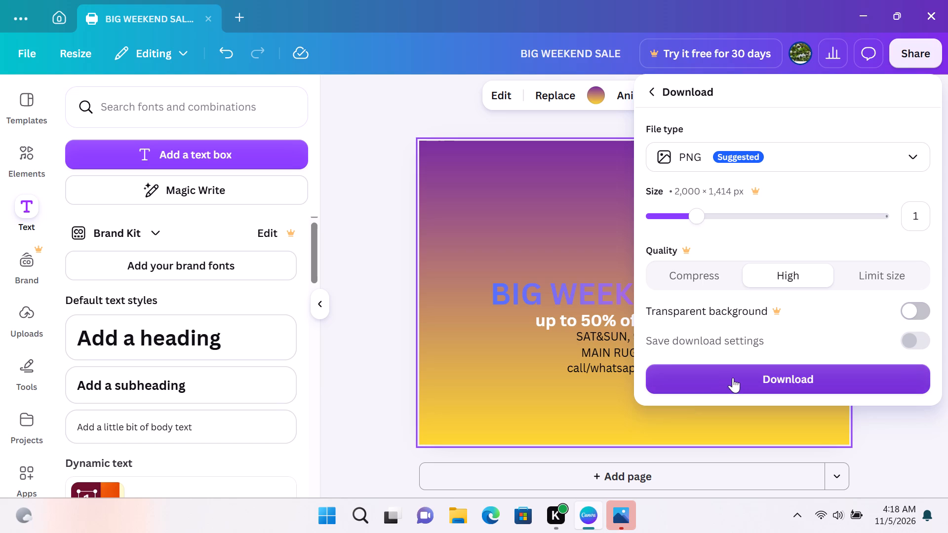
pyautogui.click(733, 378)
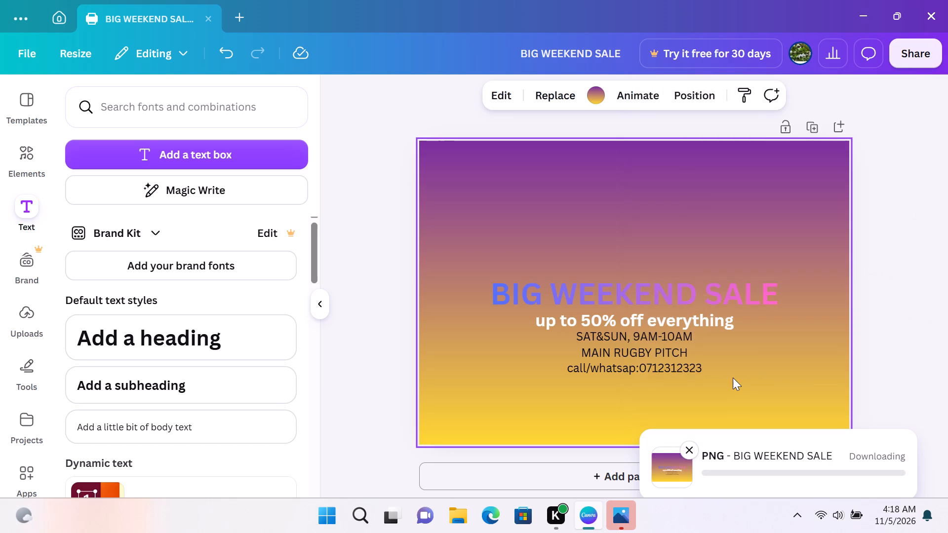
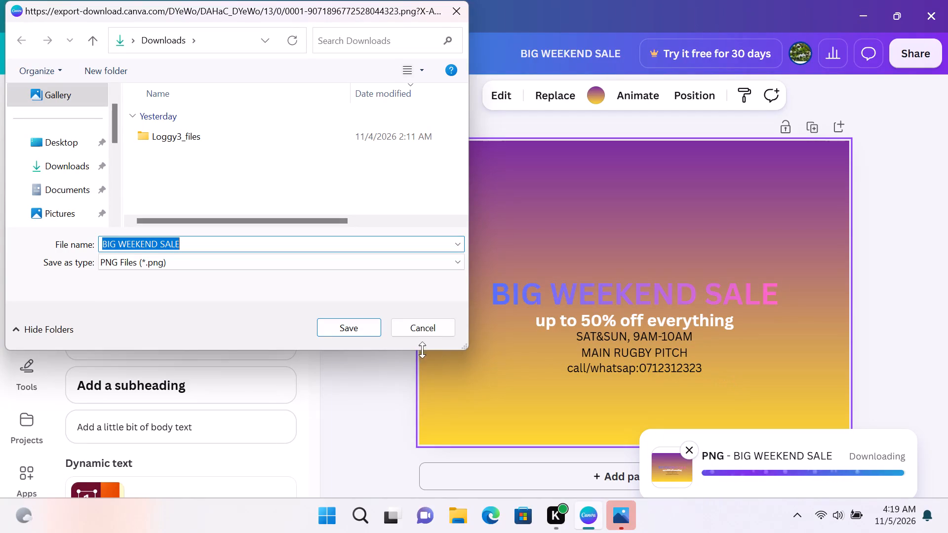
# Save the exported flyer as the PNG file BIG WEEKEND SALE in the Downloads folder.
pyautogui.click(358, 325)
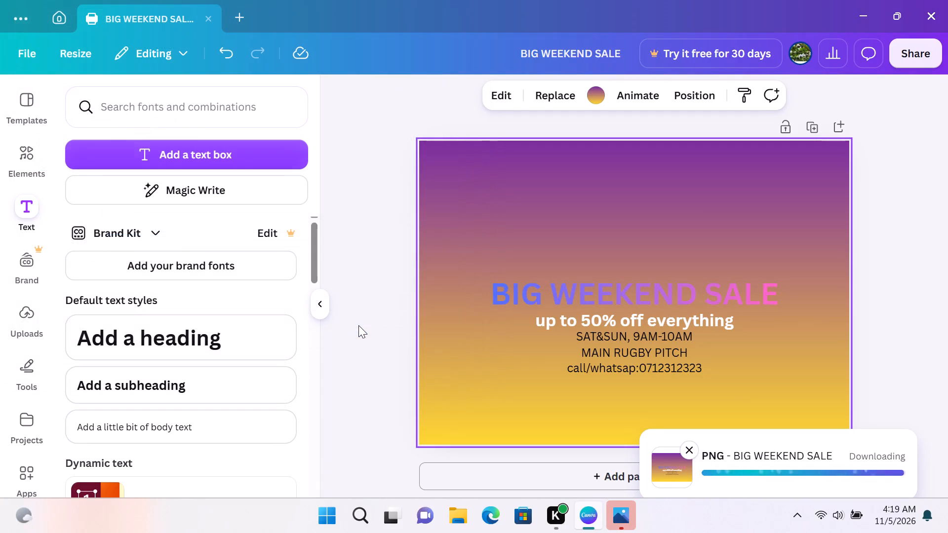
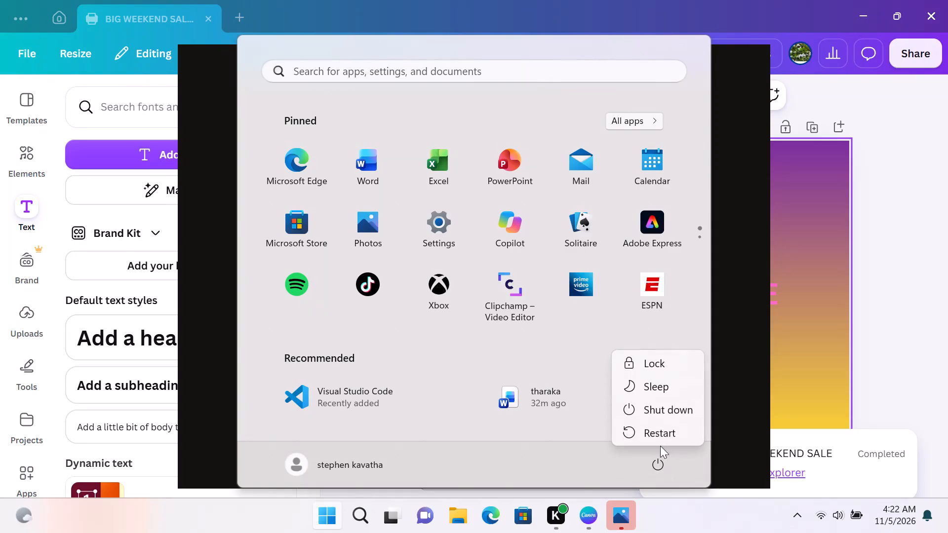
# Put the computer to sleep.
pyautogui.click(652, 395)
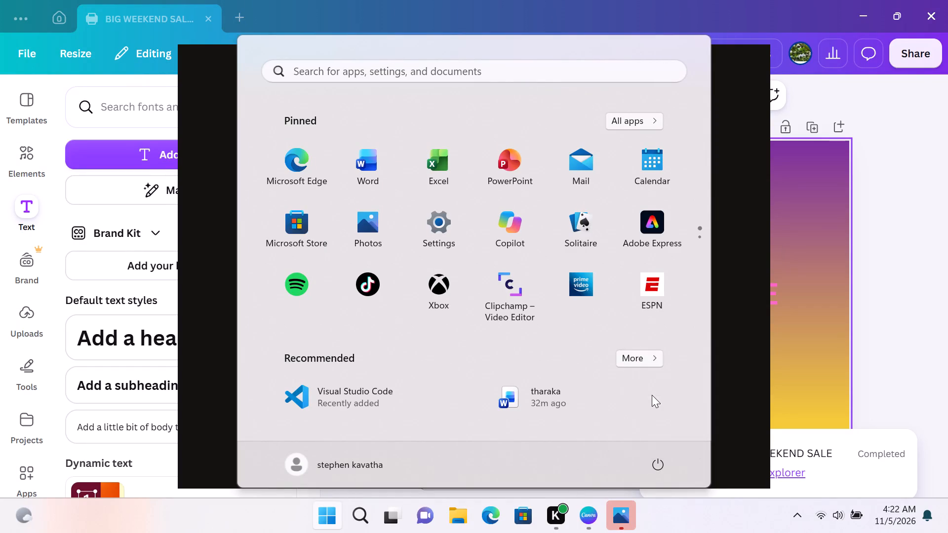